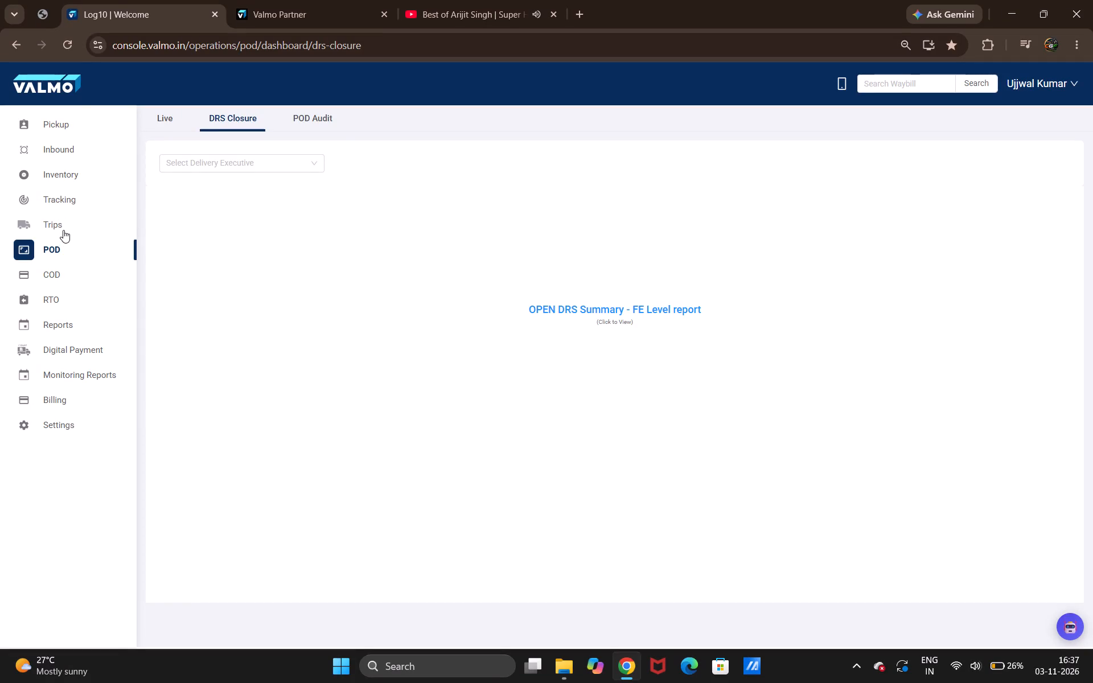
Select the delivery executive fifth from the end of the list for DRS closure.
click(255, 163)
scroll(240, 203, down, 5)
click(216, 231)
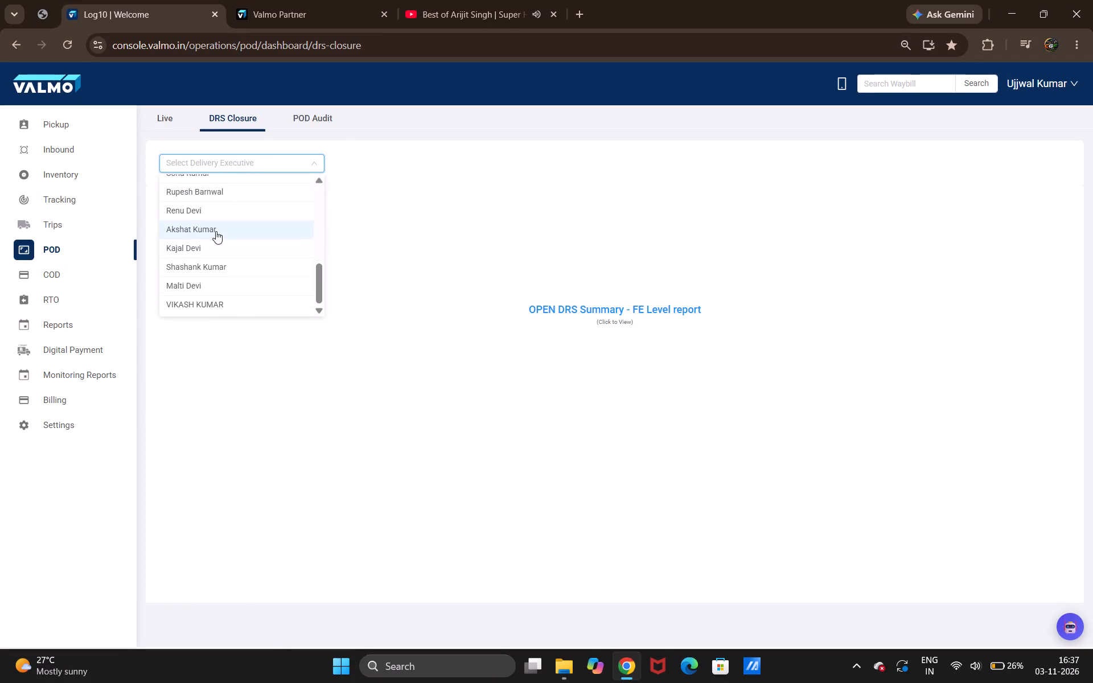
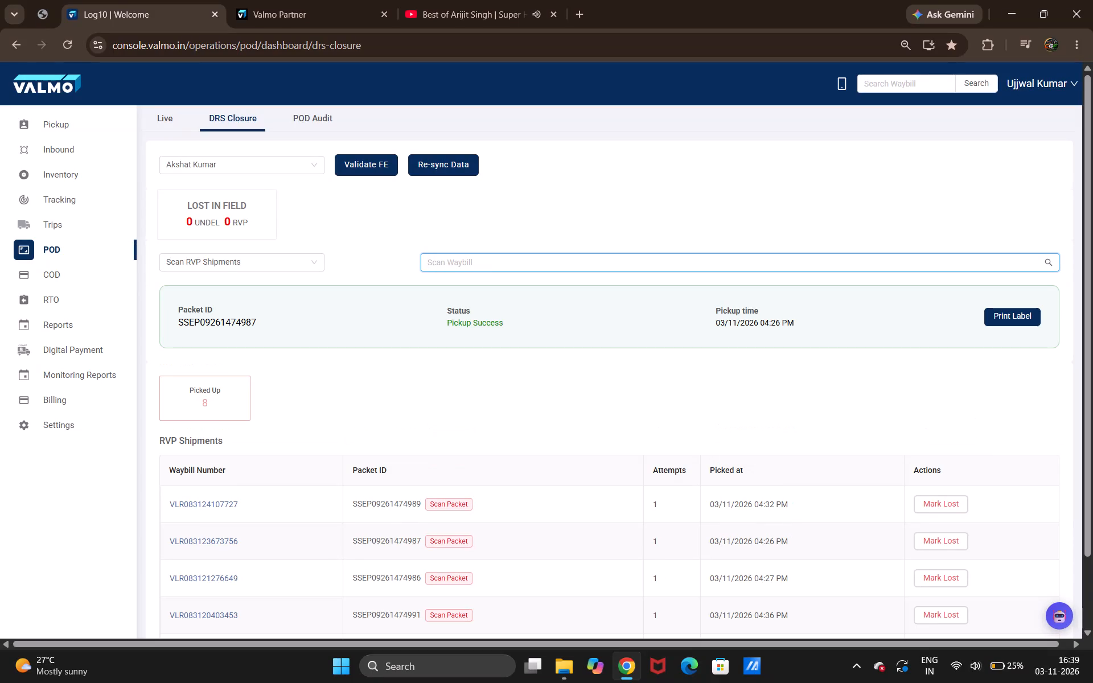
click(986, 315)
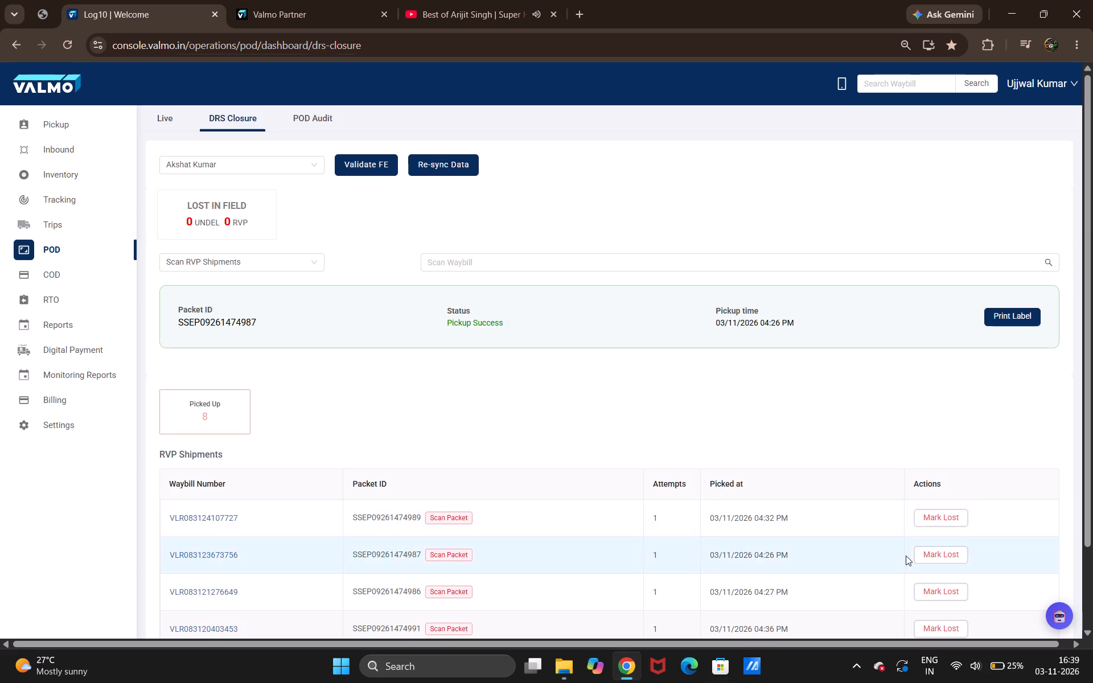
click(824, 514)
click(823, 514)
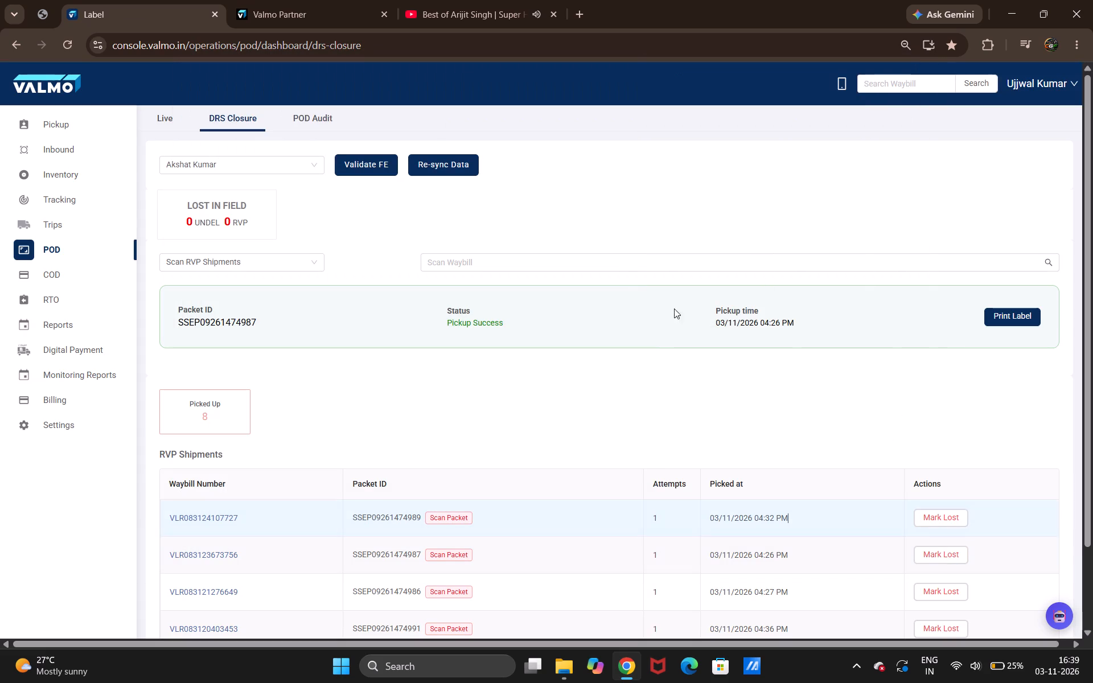
click(632, 260)
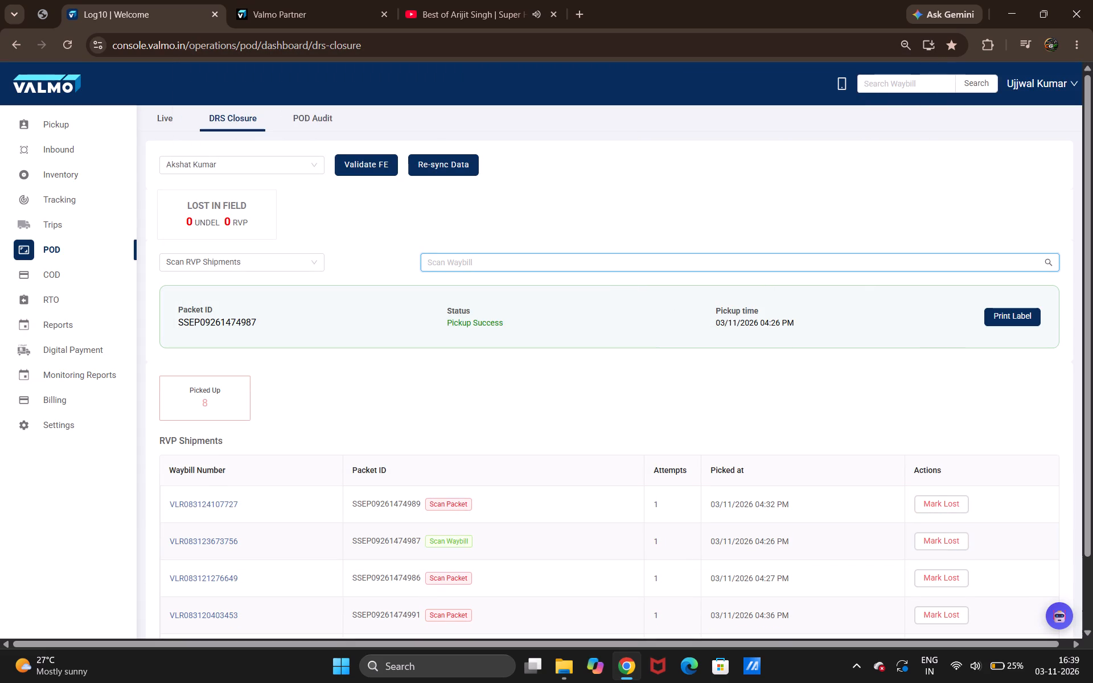
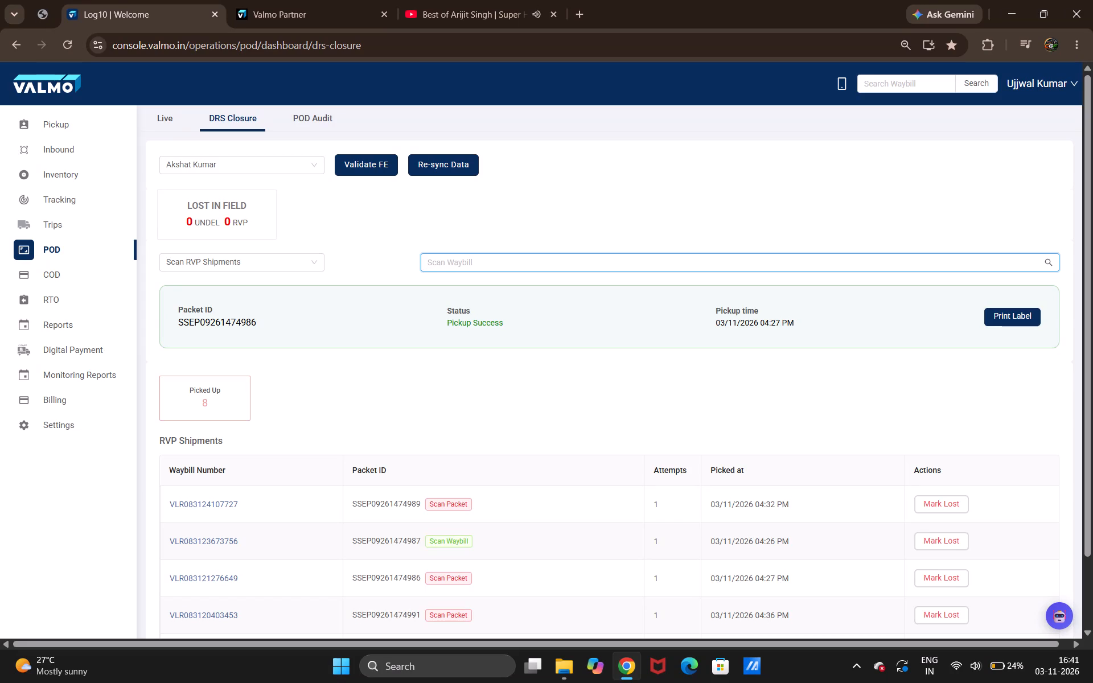
click(1024, 309)
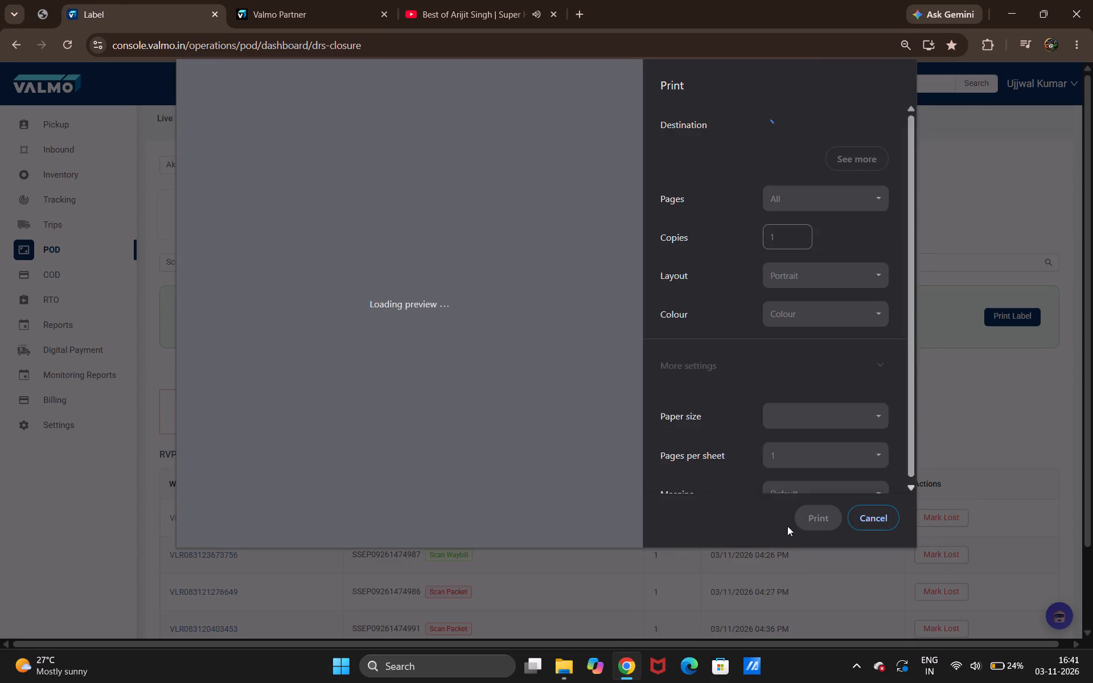
click(808, 519)
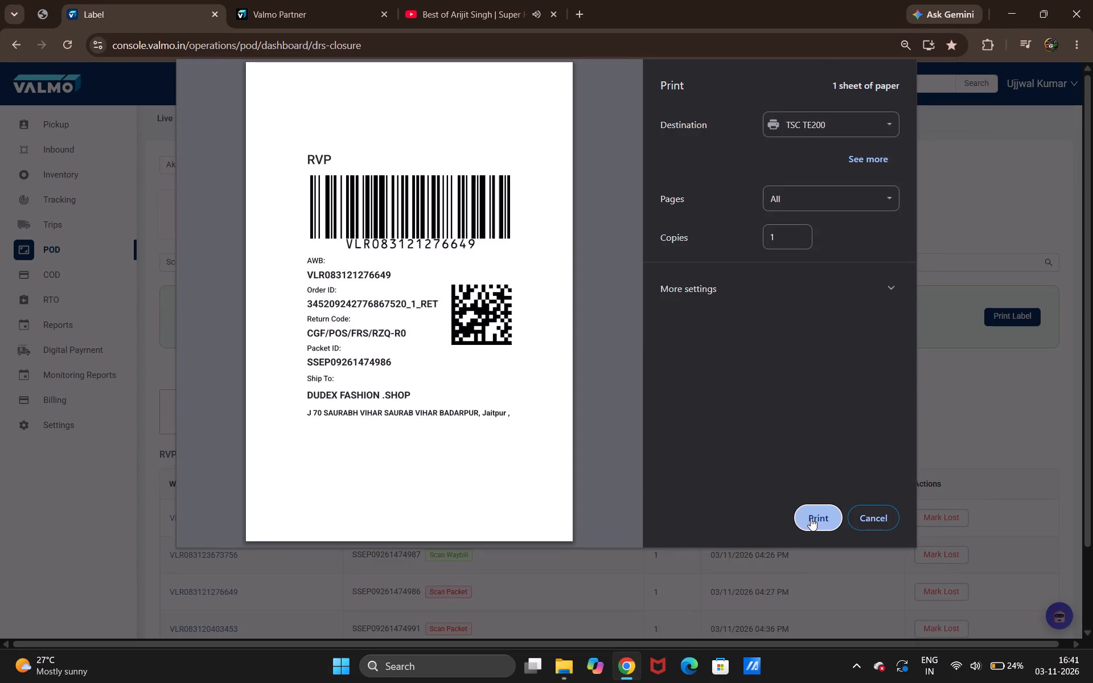
click(811, 518)
click(679, 266)
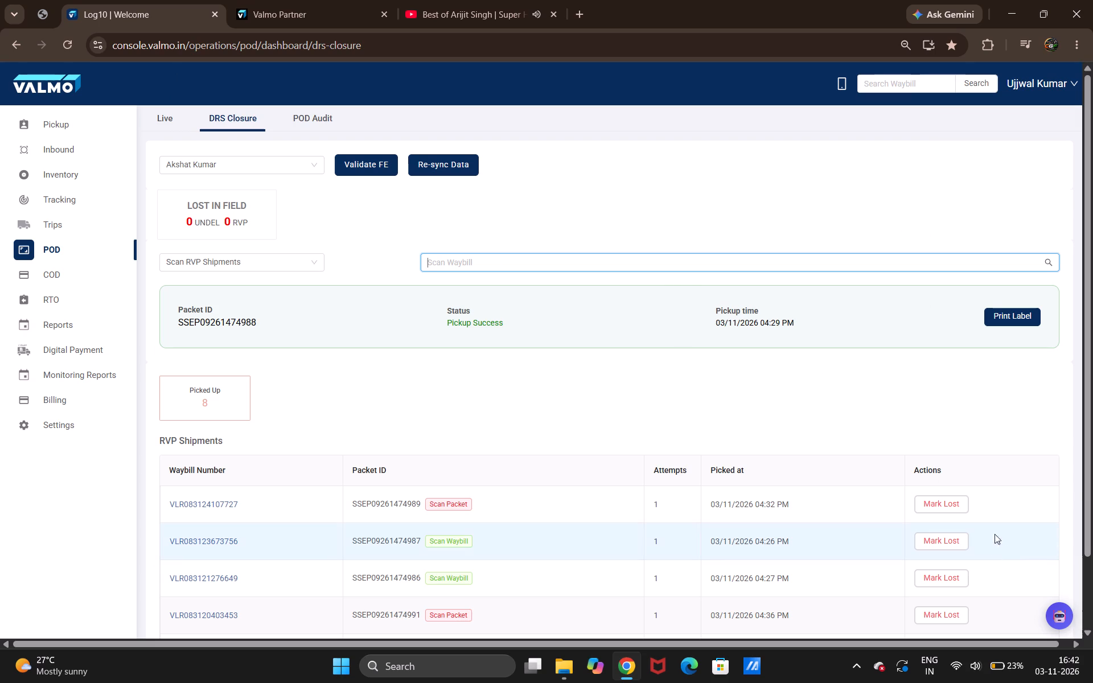
click(1017, 320)
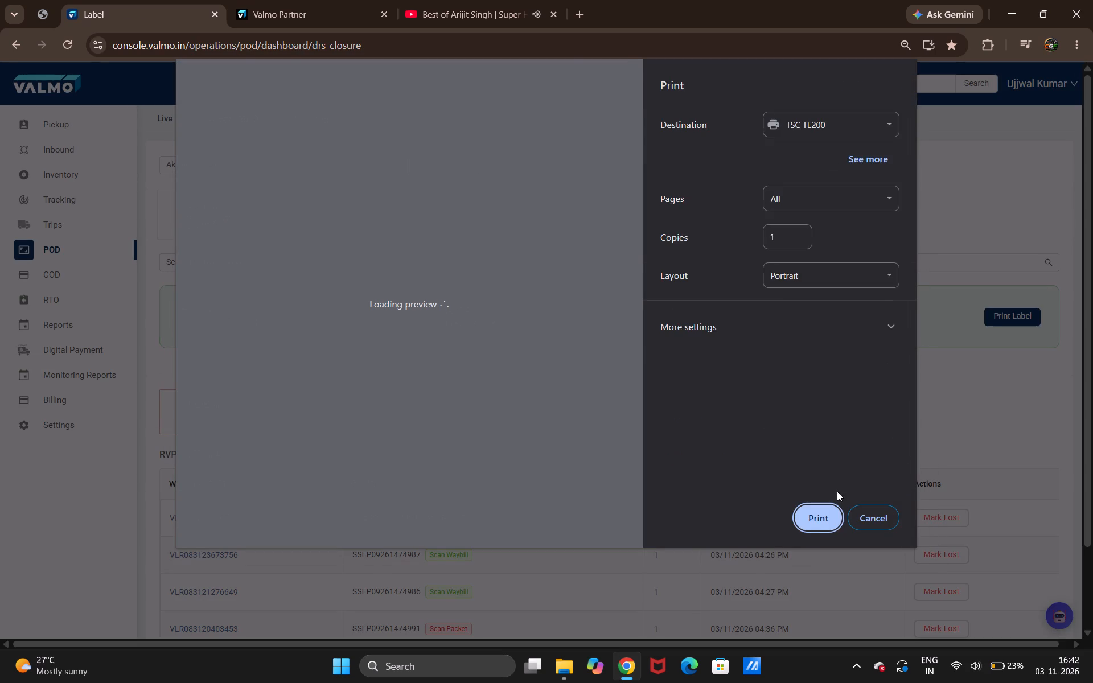
click(824, 519)
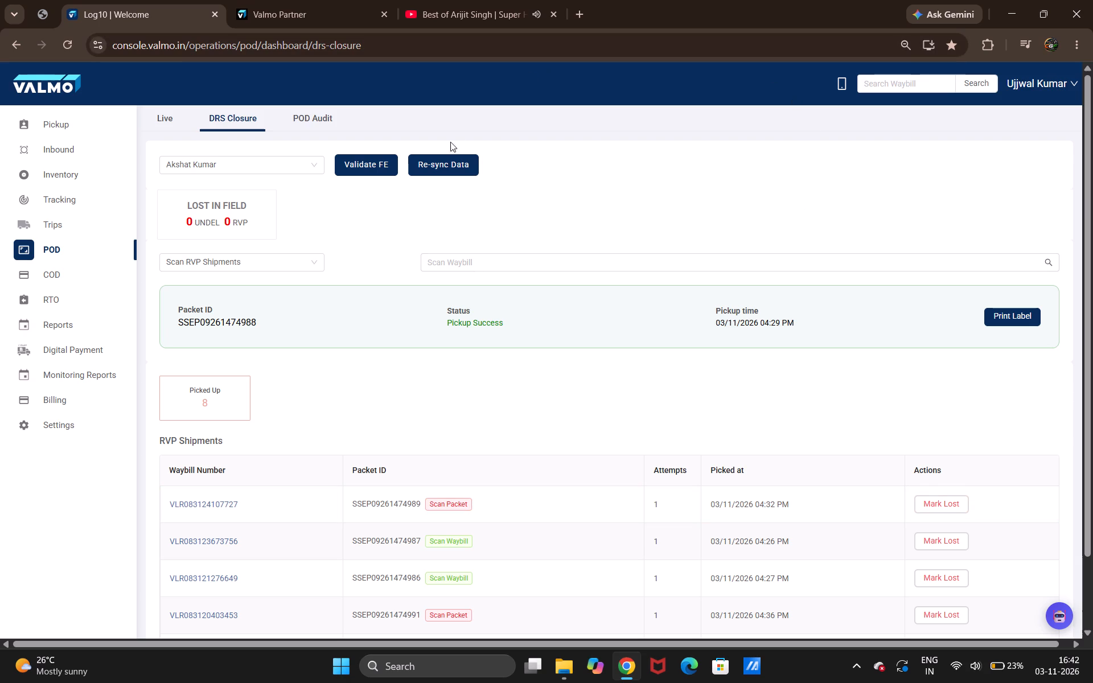
click(432, 260)
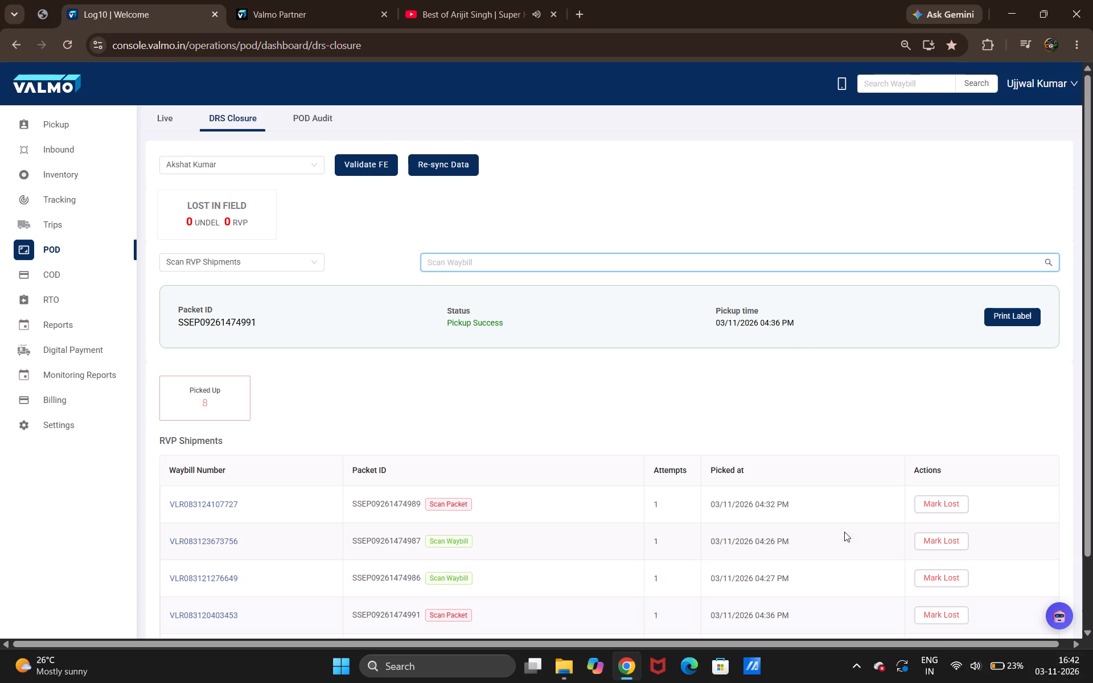
click(1004, 312)
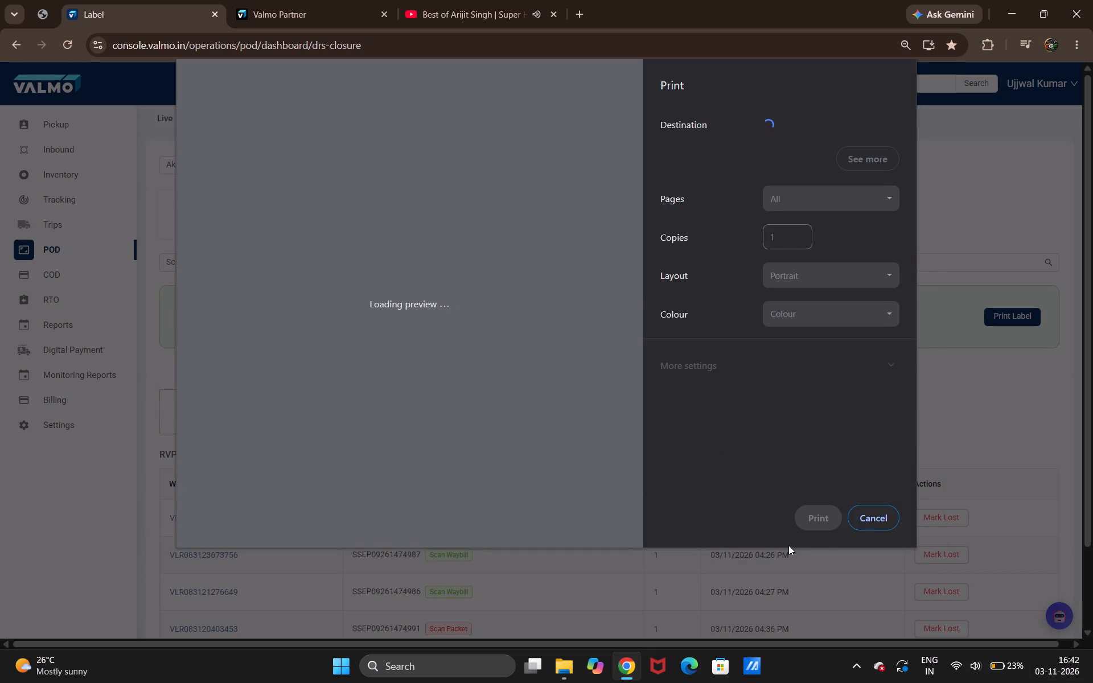
click(795, 520)
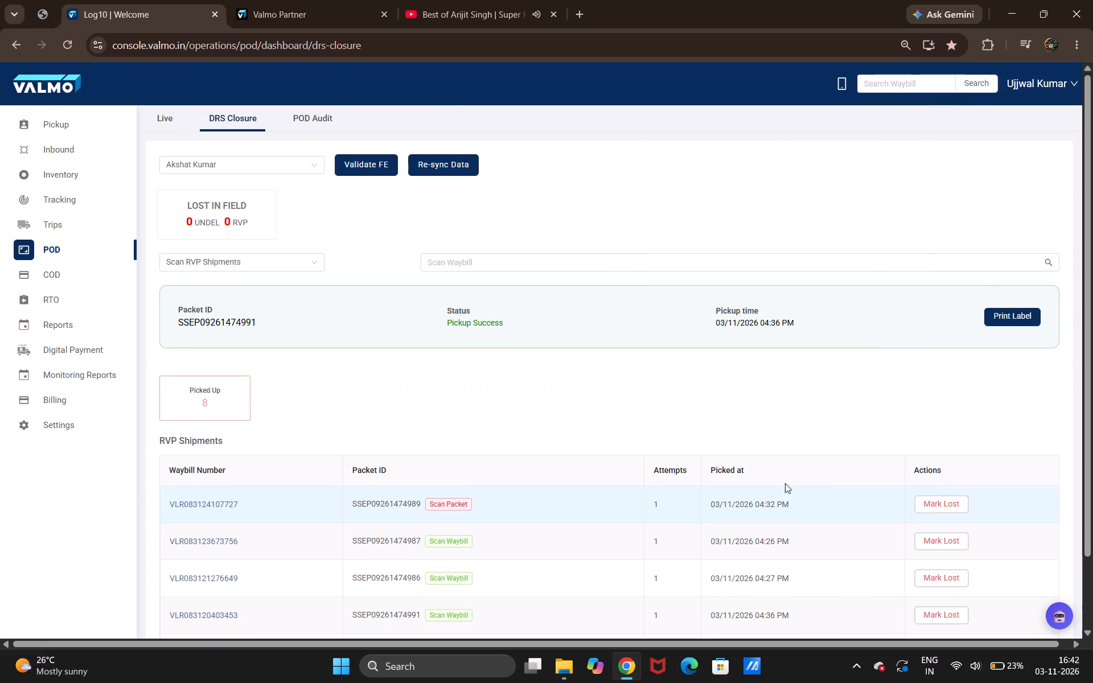
click(421, 272)
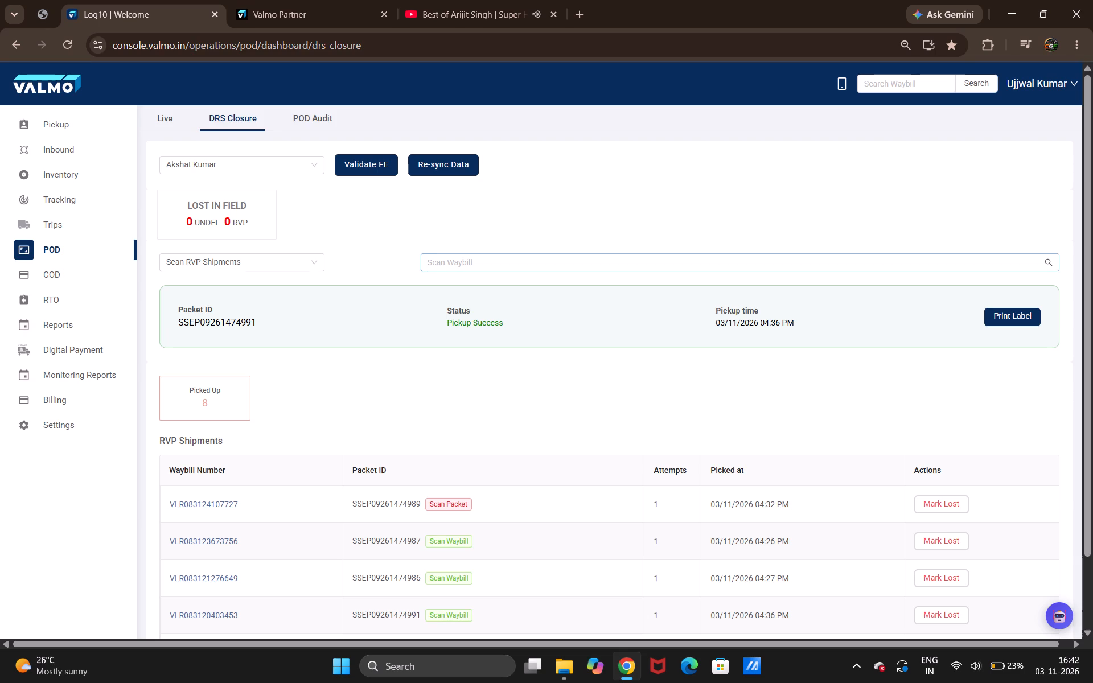
click(429, 263)
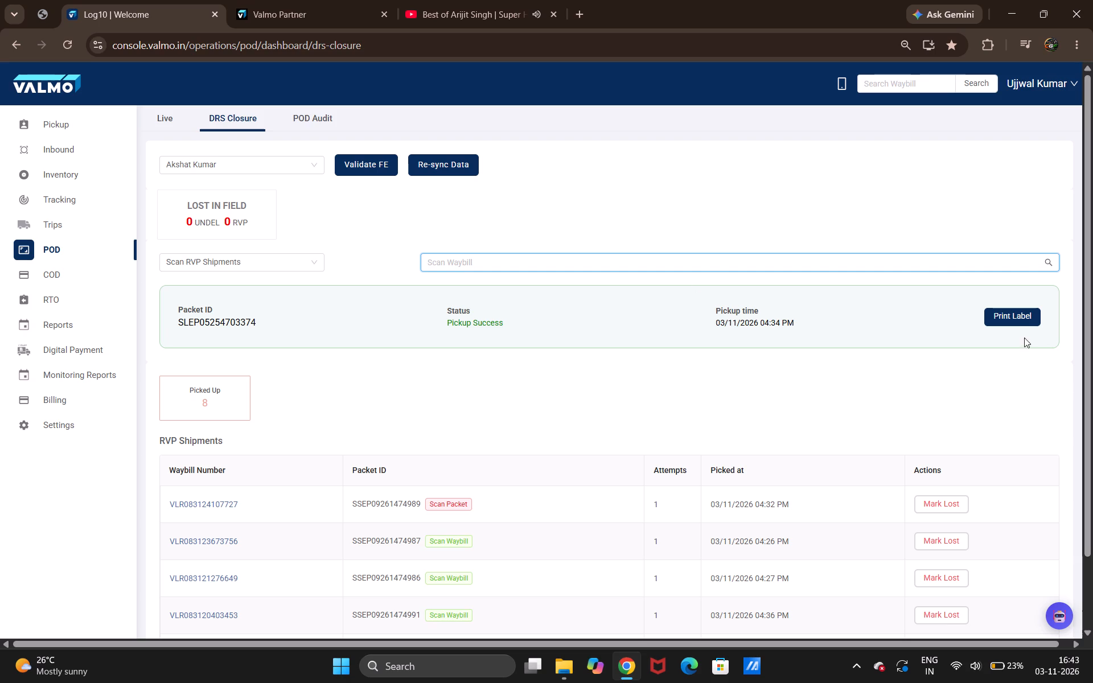
click(1013, 313)
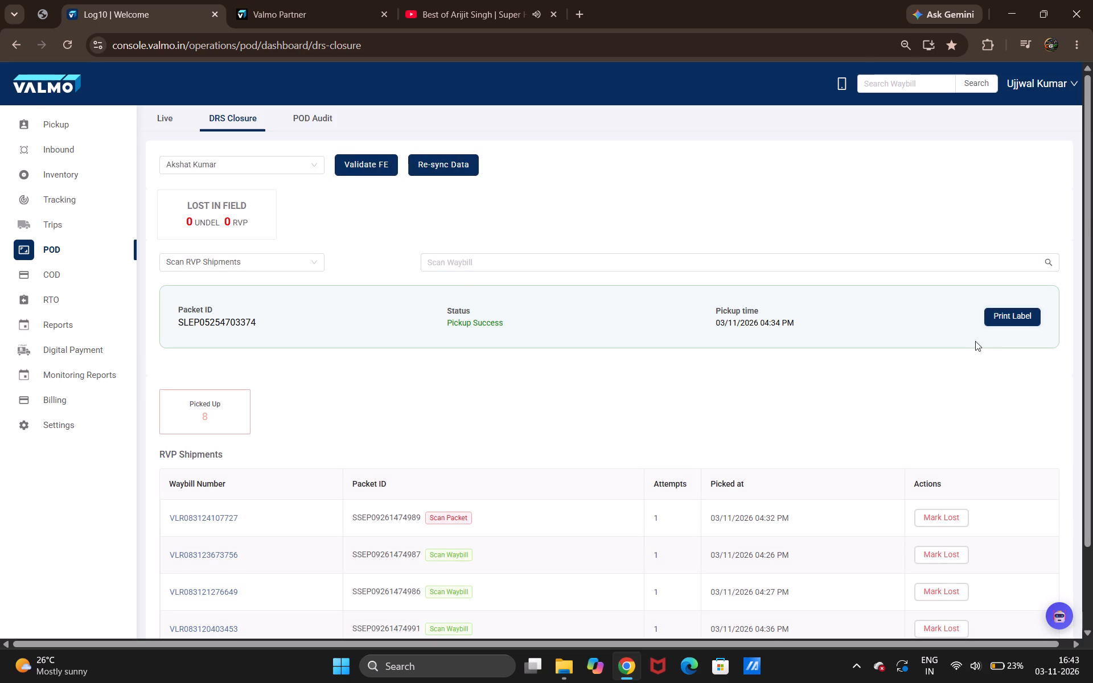
click(821, 523)
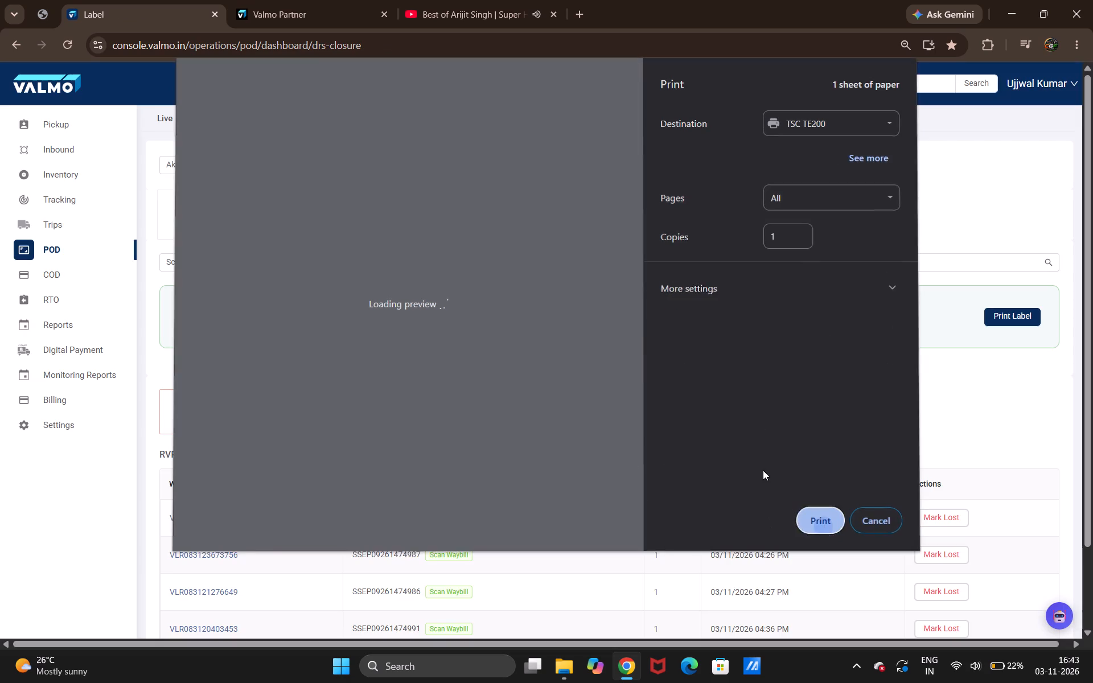
click(442, 258)
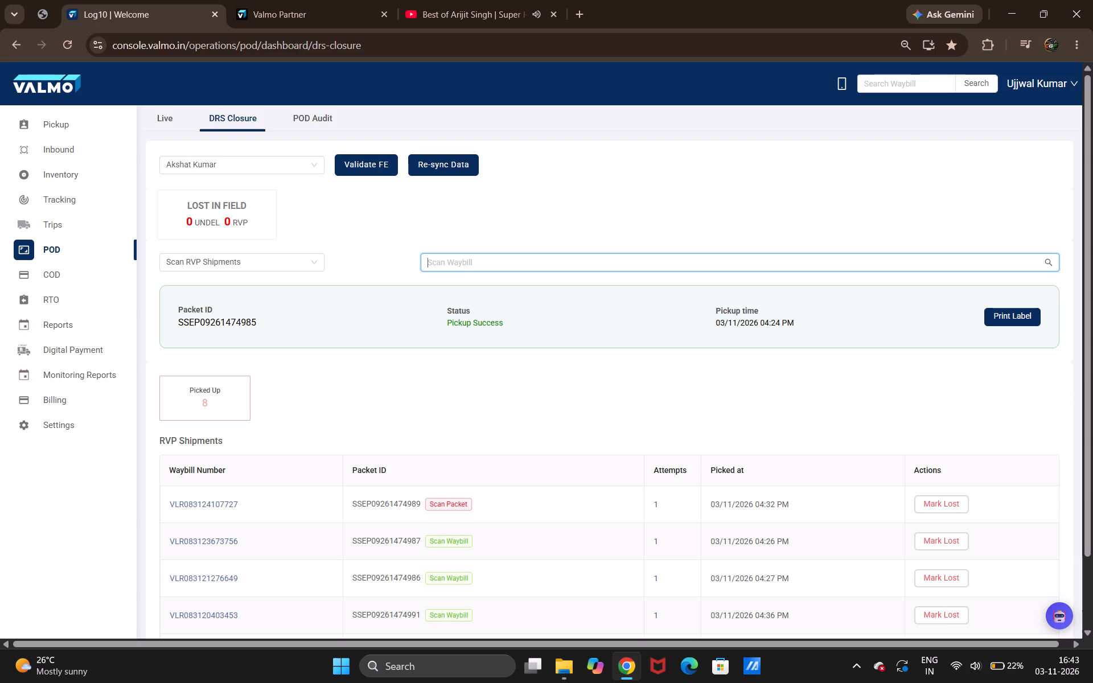
click(986, 316)
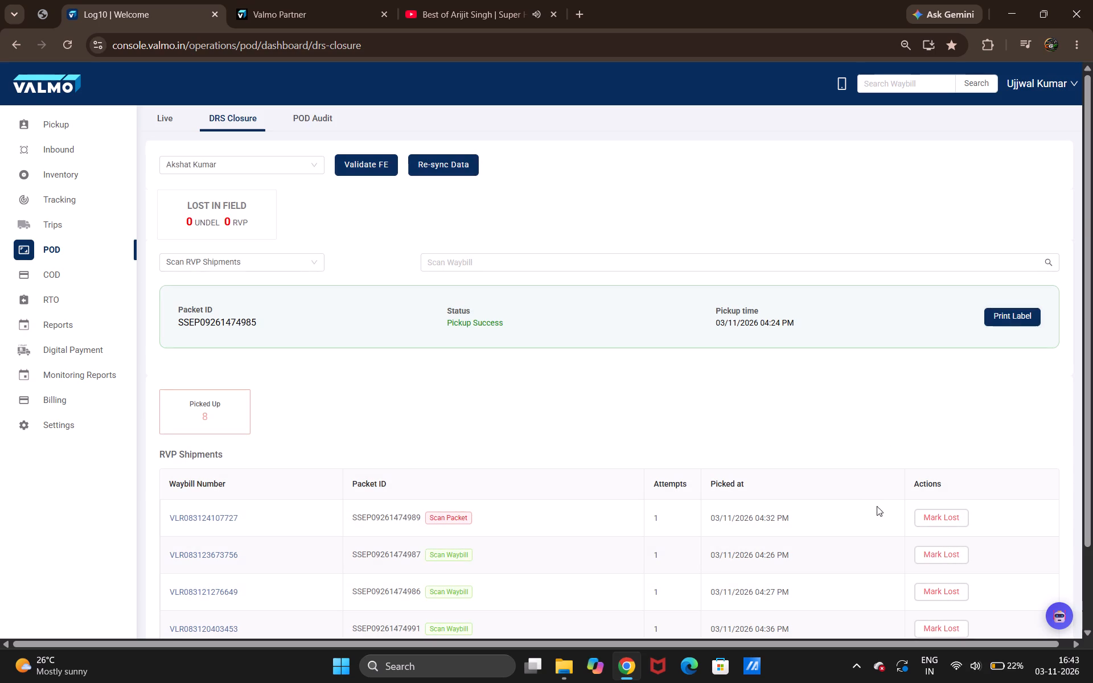
click(816, 525)
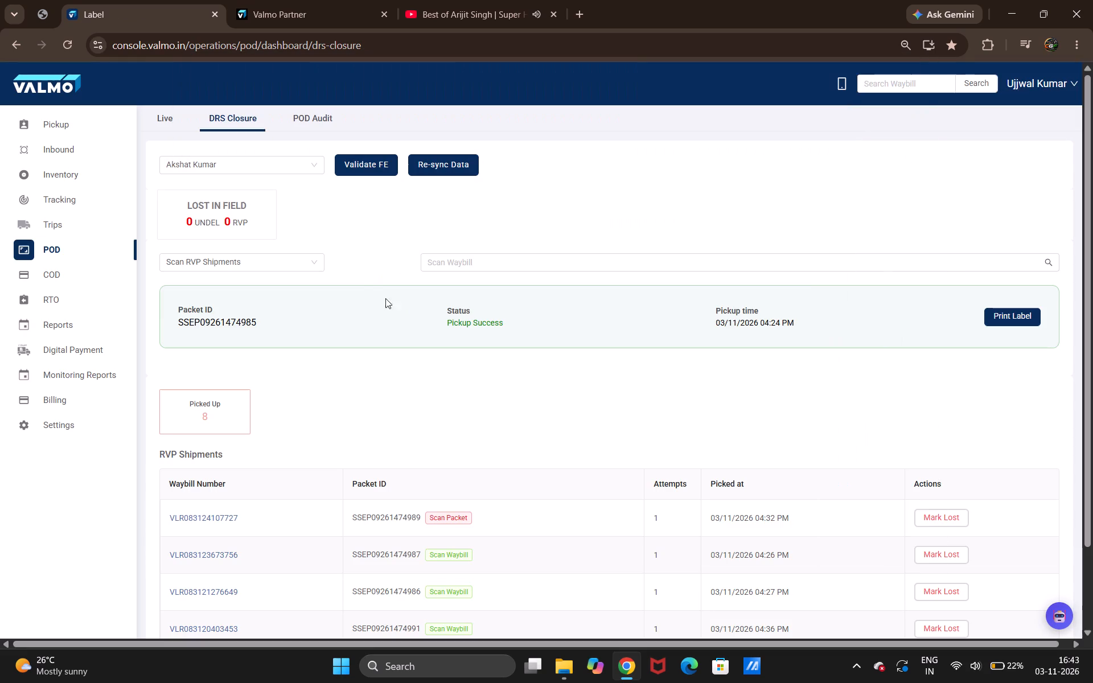
click(435, 265)
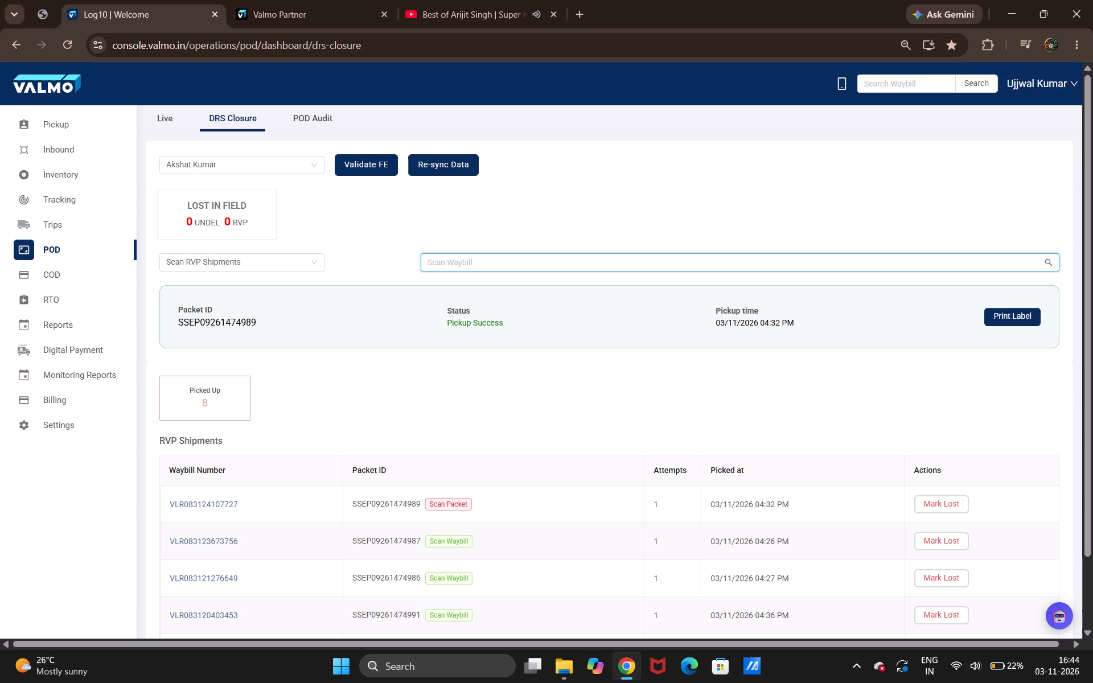
click(1015, 319)
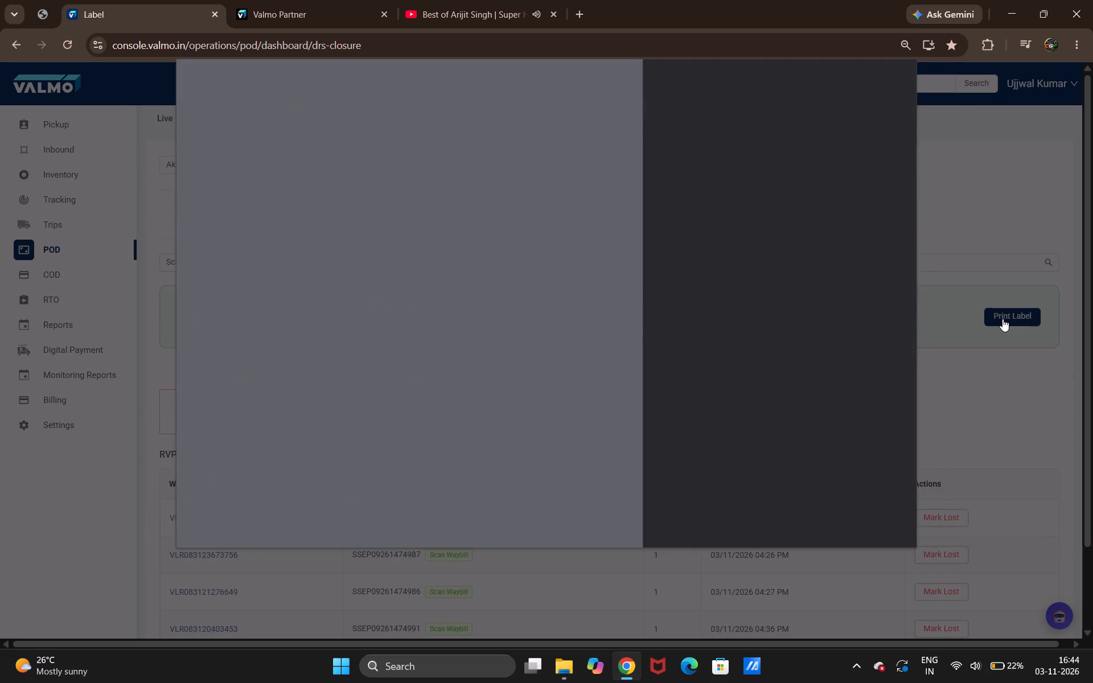
click(816, 517)
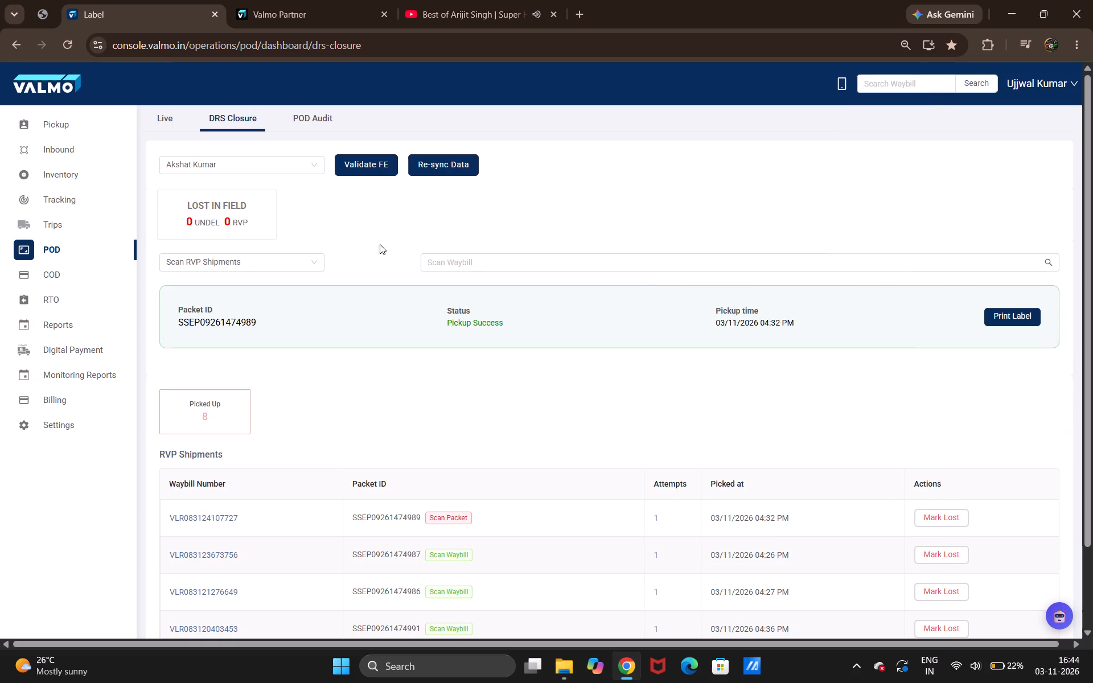
click(433, 258)
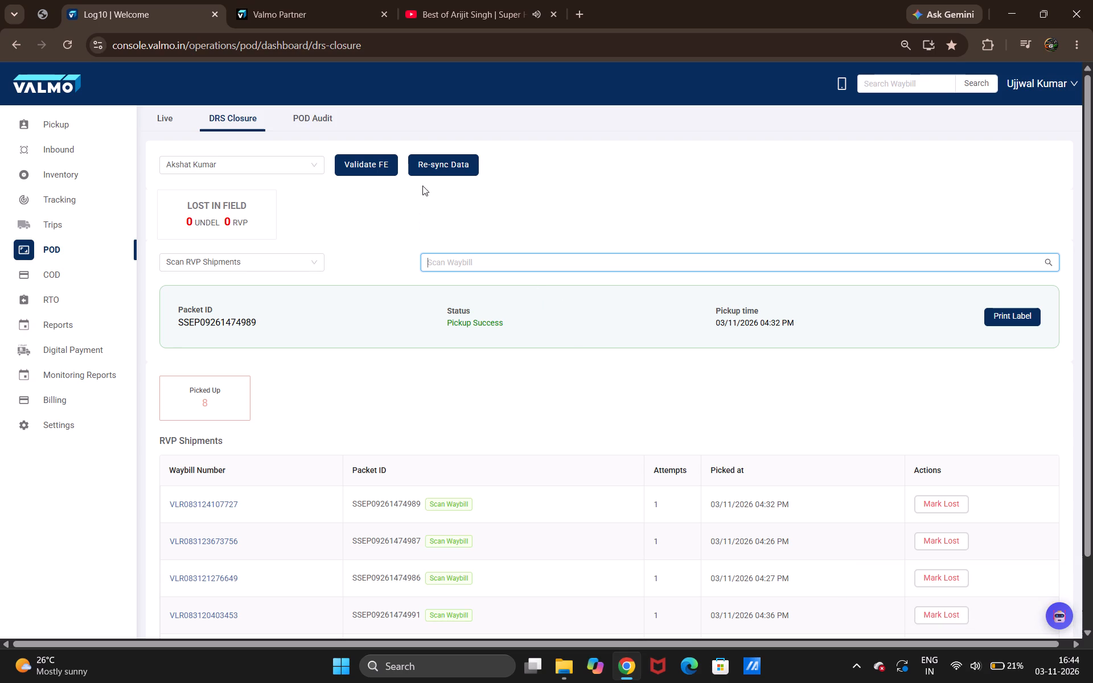
Re-sync the selected delivery executive's RVP data and ready the waybill scan field for the next packet.
click(437, 156)
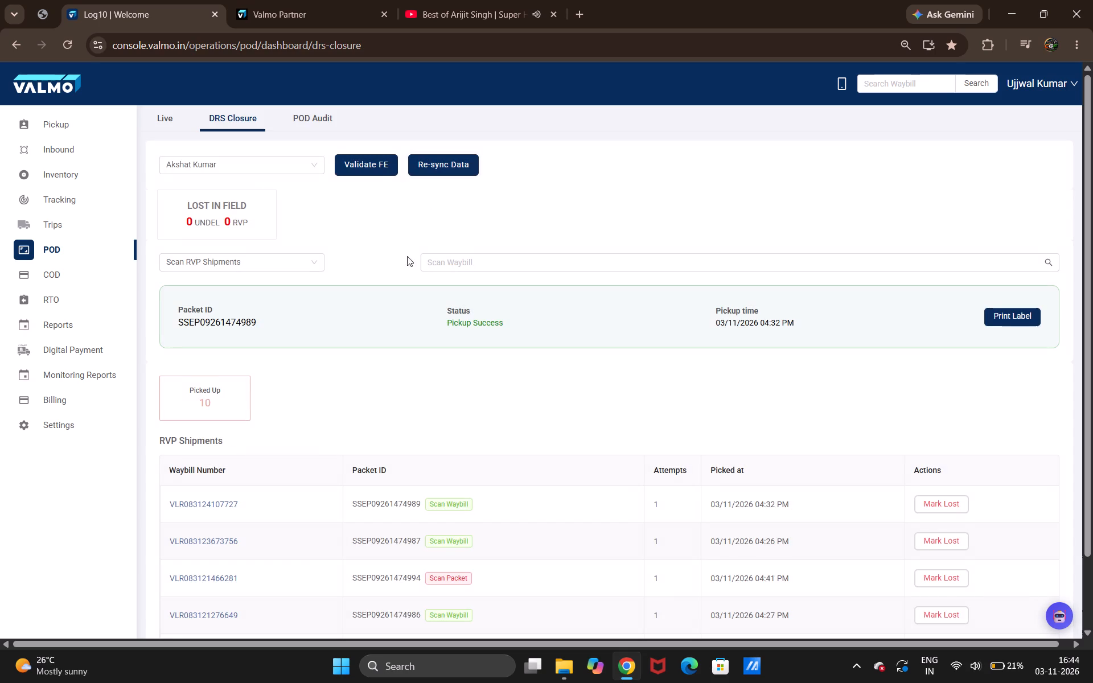
scroll(425, 399, down, 9)
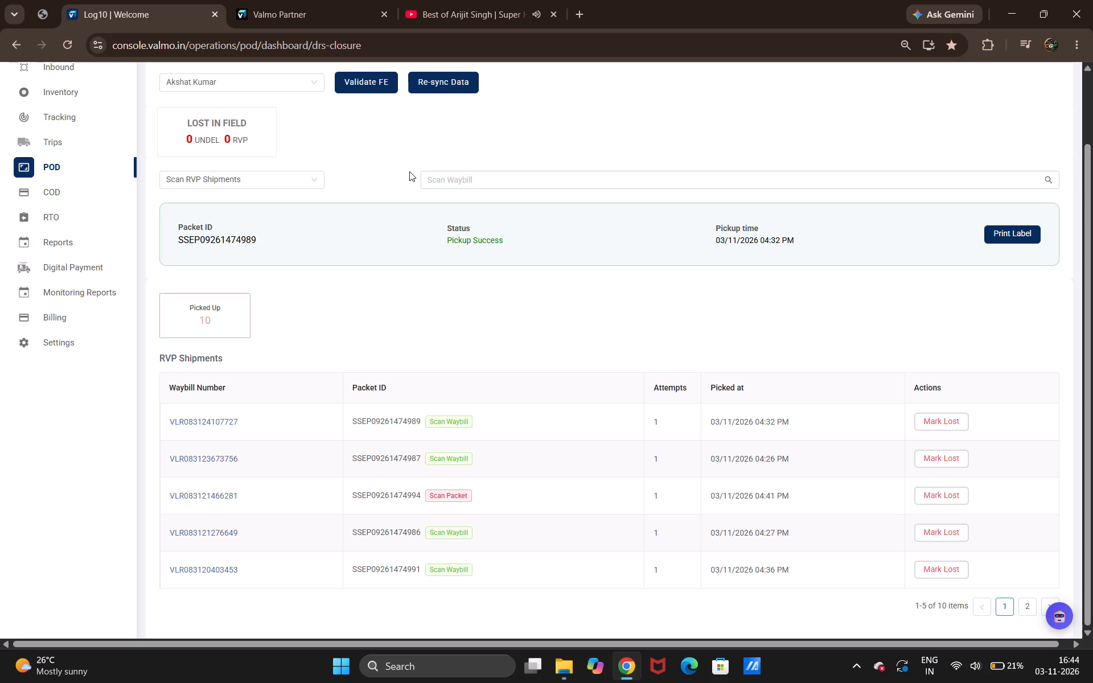
click(450, 190)
drag(449, 182, 441, 182)
click(347, 312)
click(443, 175)
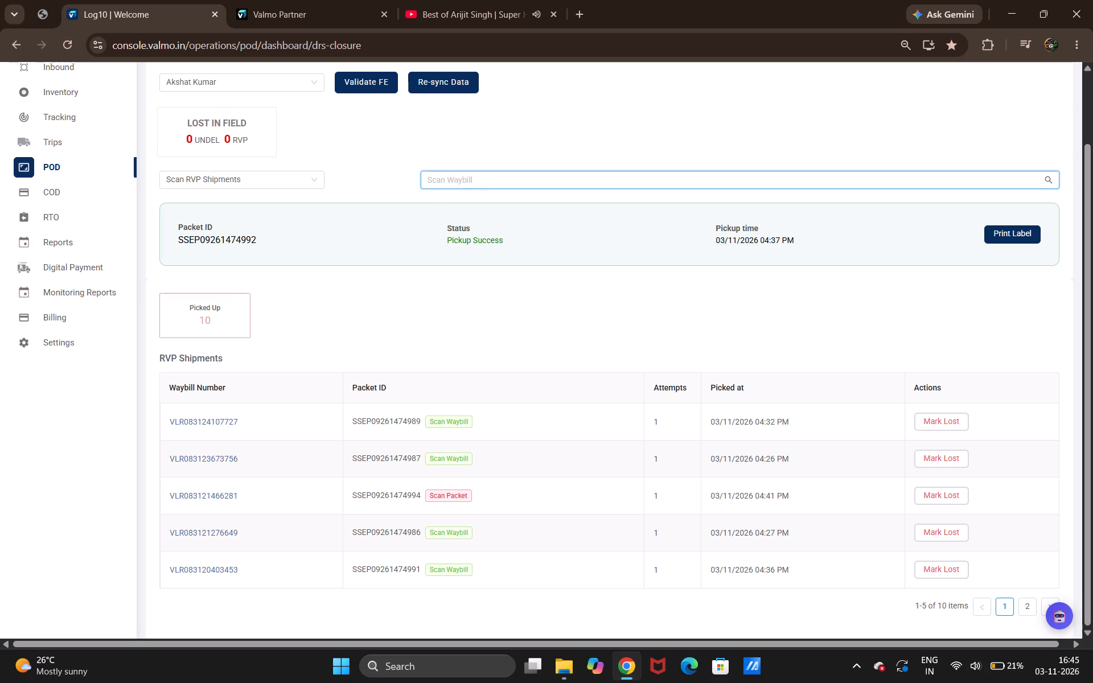
click(1017, 229)
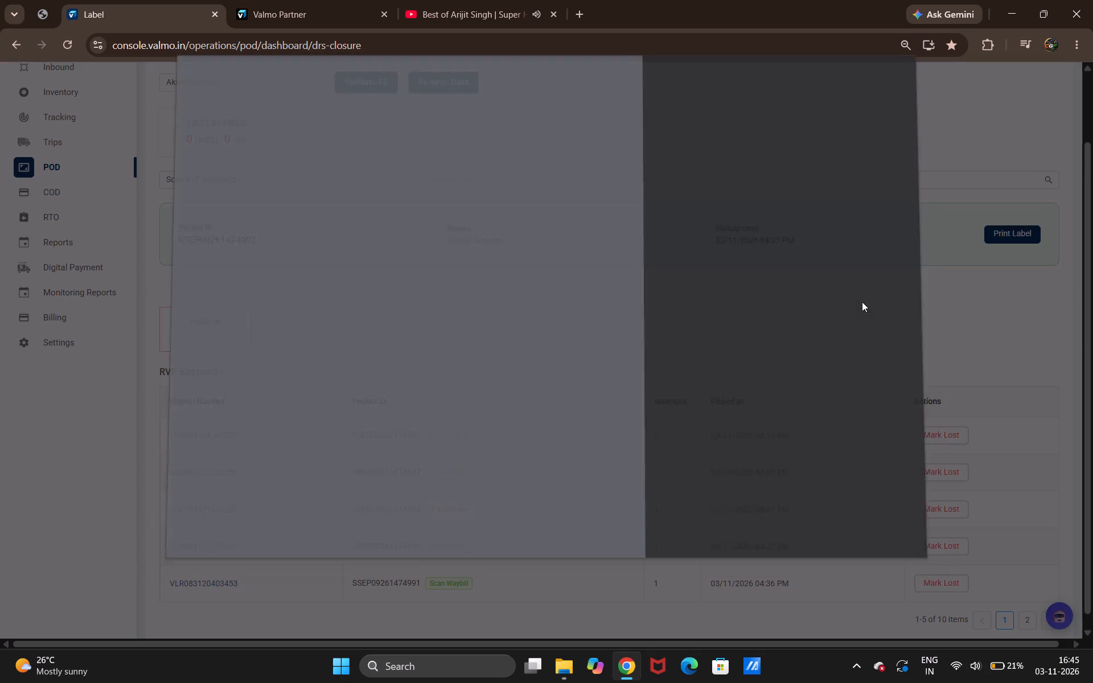
click(812, 516)
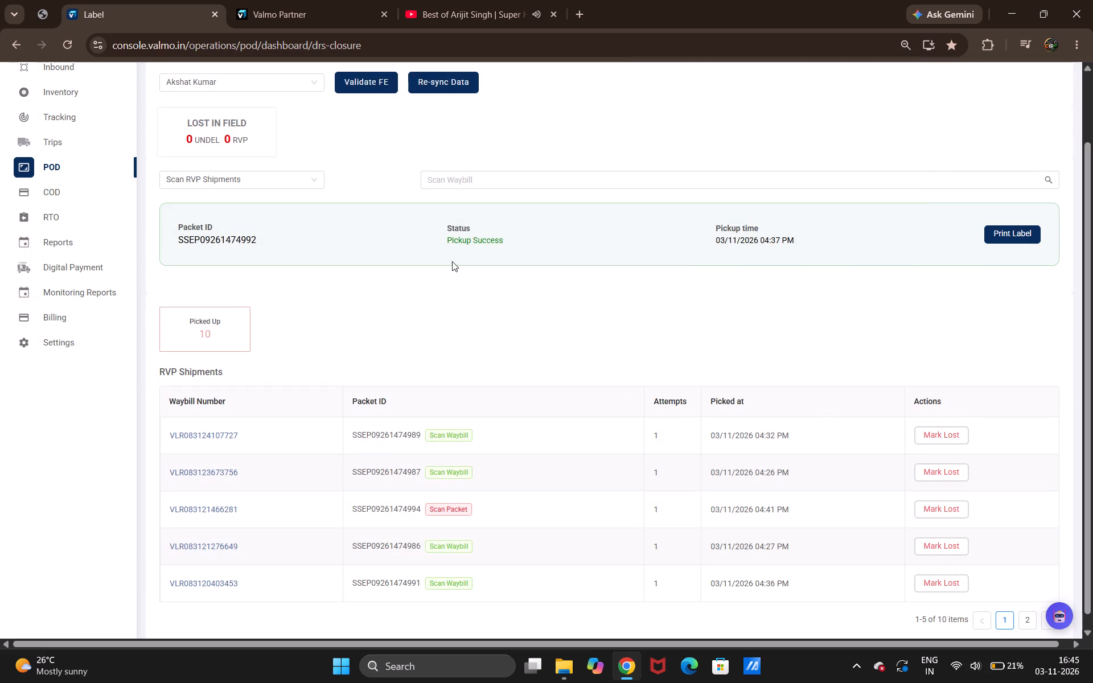
click(437, 175)
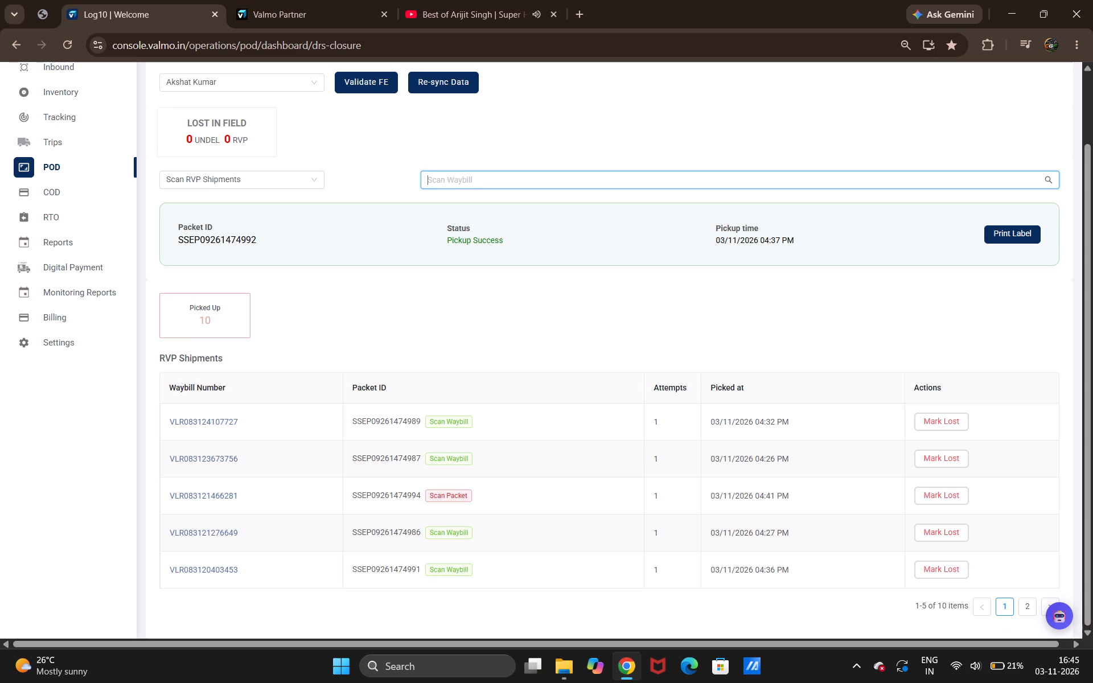
Switch to YouTube and pause the Best of Arijit Singh jukebox video.
key(space)
click(453, 11)
click(366, 307)
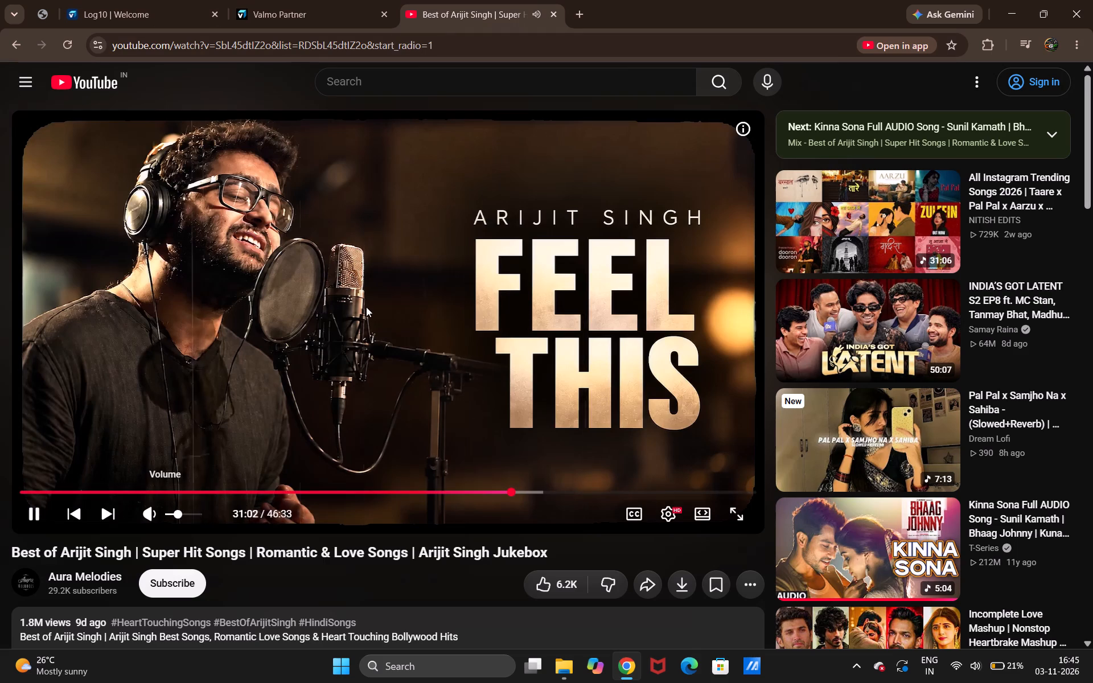
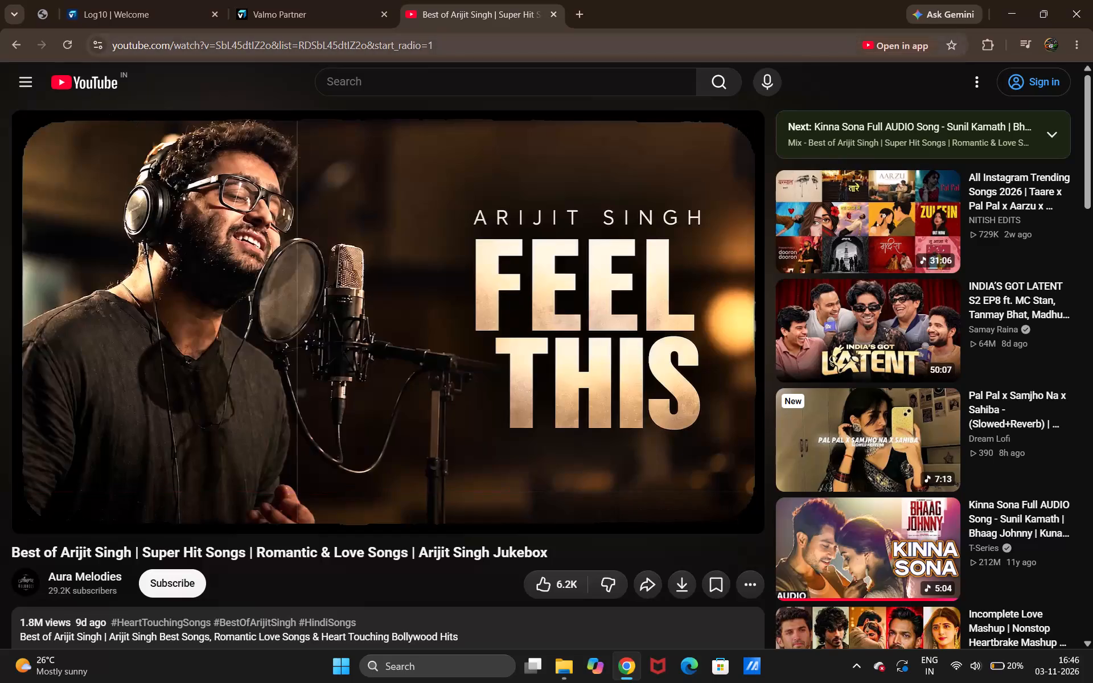
click(158, 16)
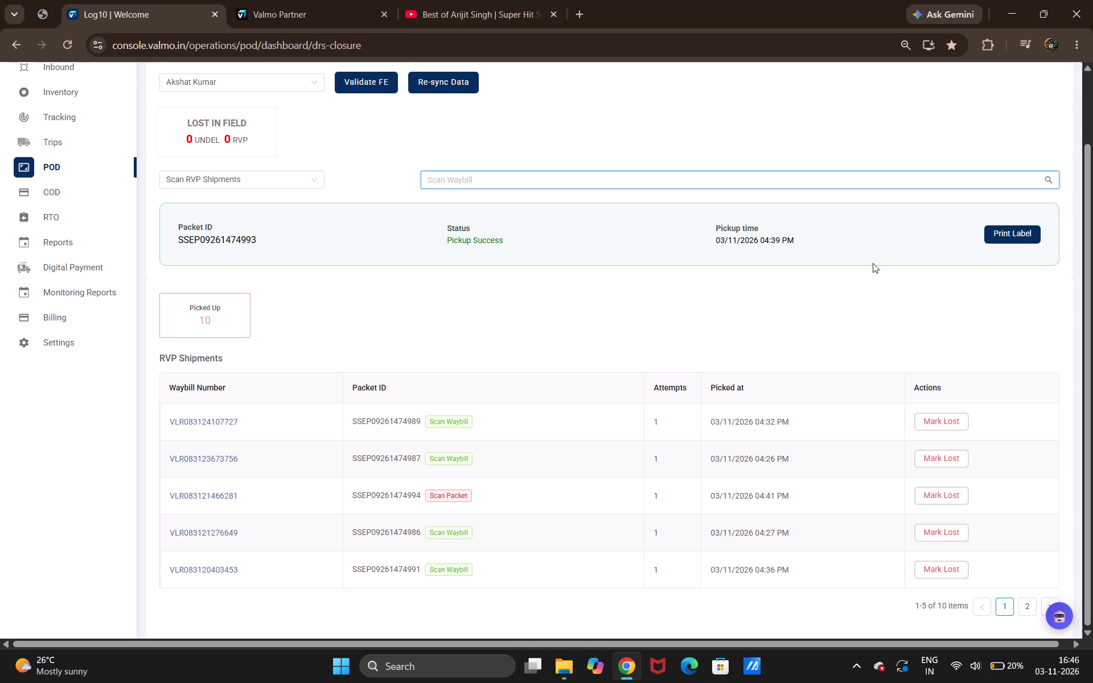
click(1005, 231)
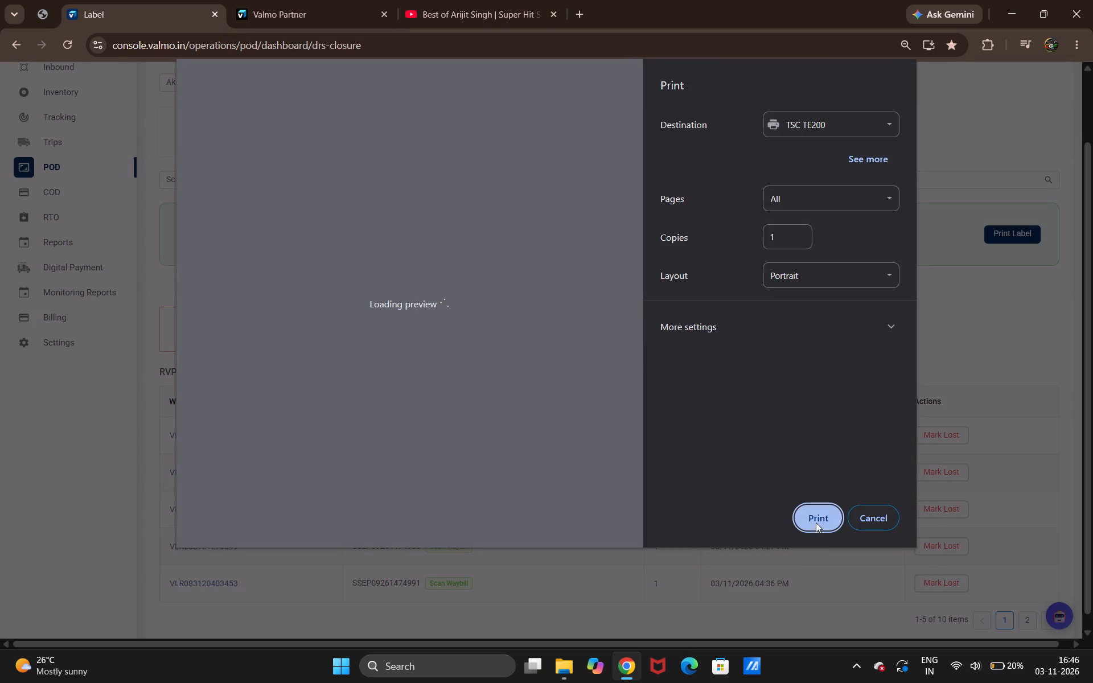
click(816, 522)
click(443, 175)
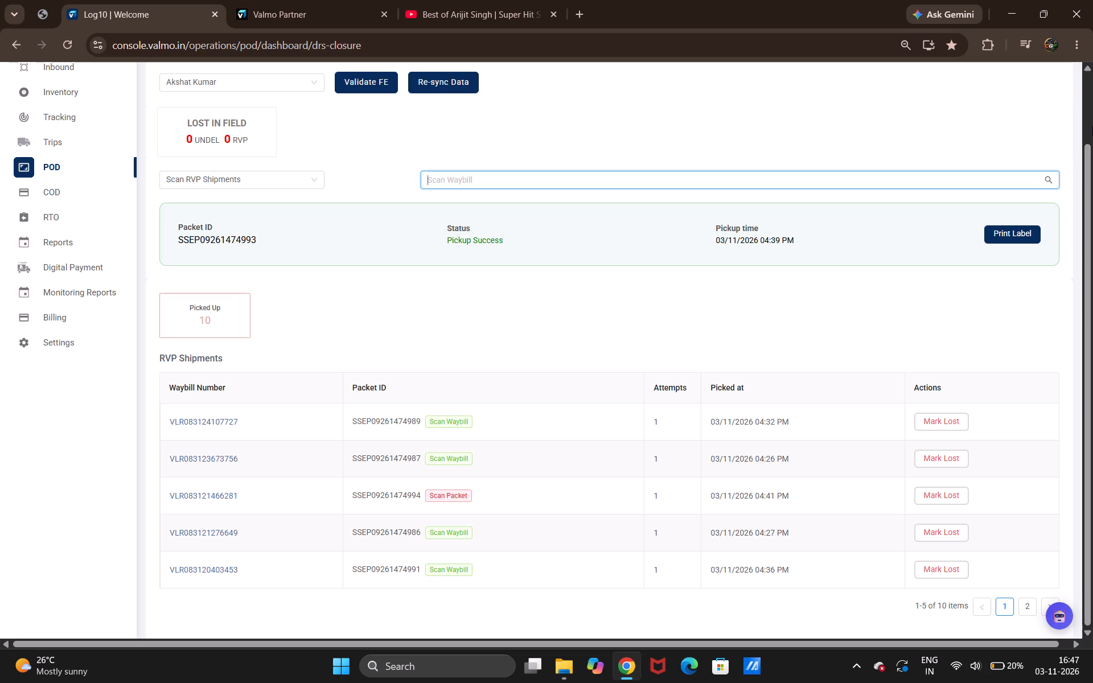
drag(1092, 145, 1092, 155)
drag(1092, 167, 1092, 172)
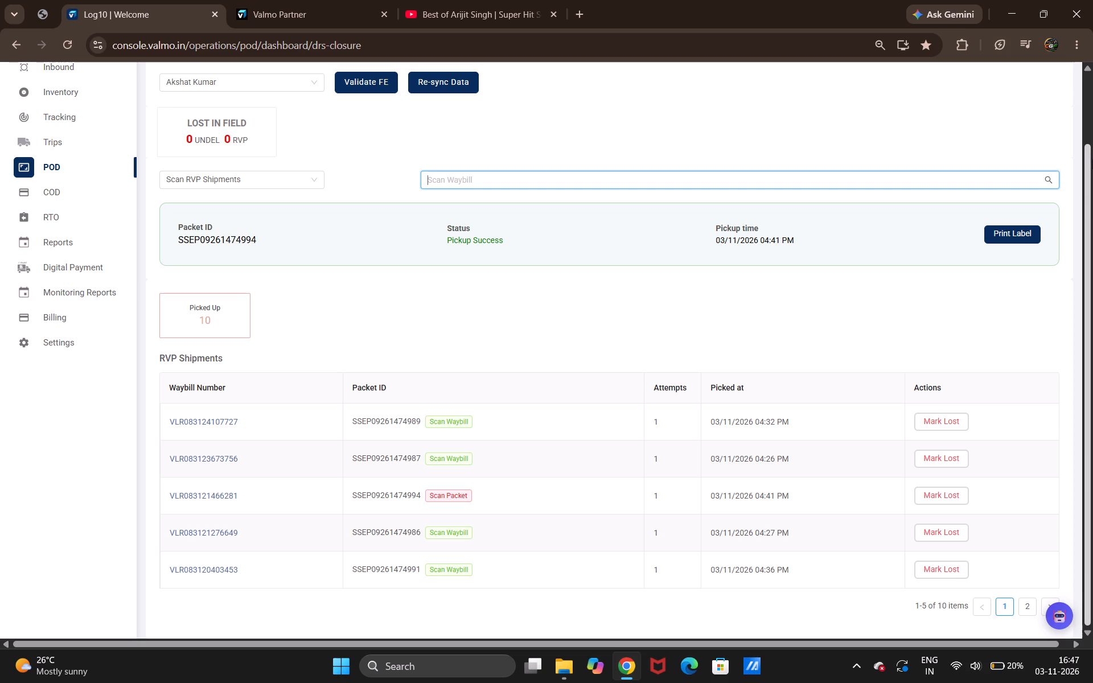
click(1002, 234)
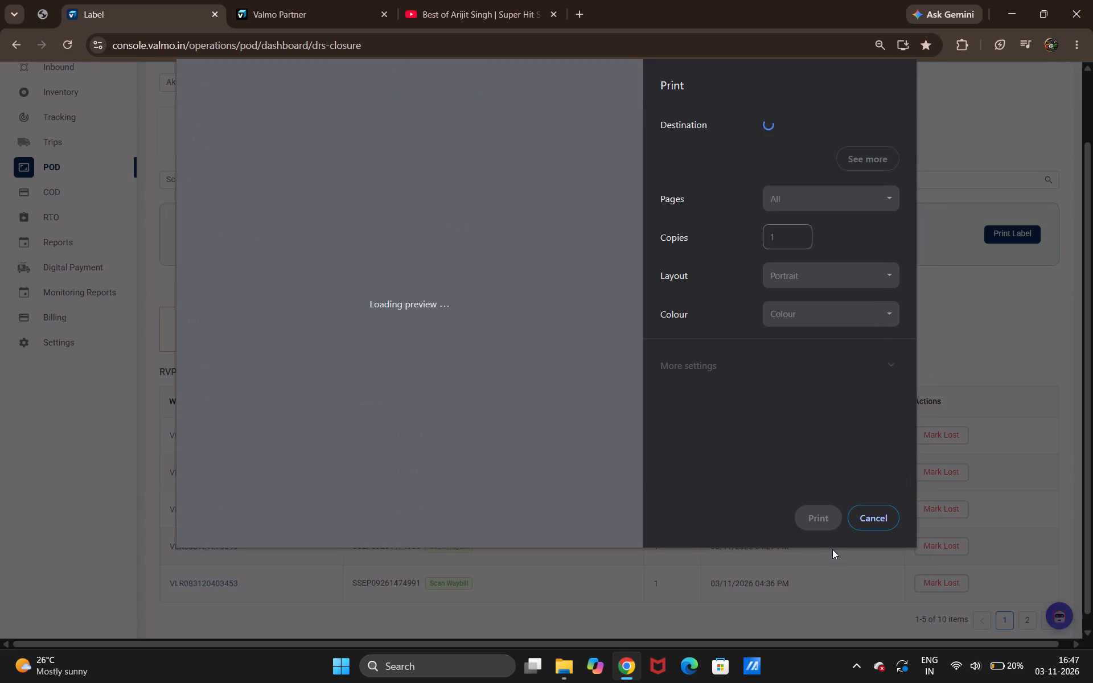
click(813, 525)
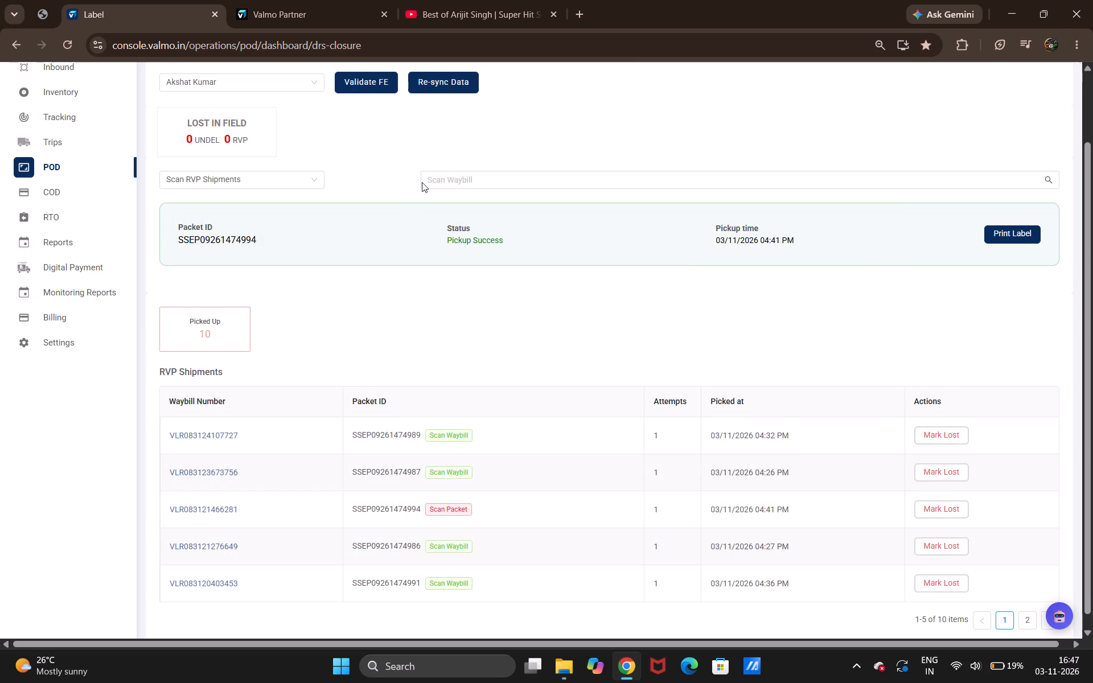
click(429, 181)
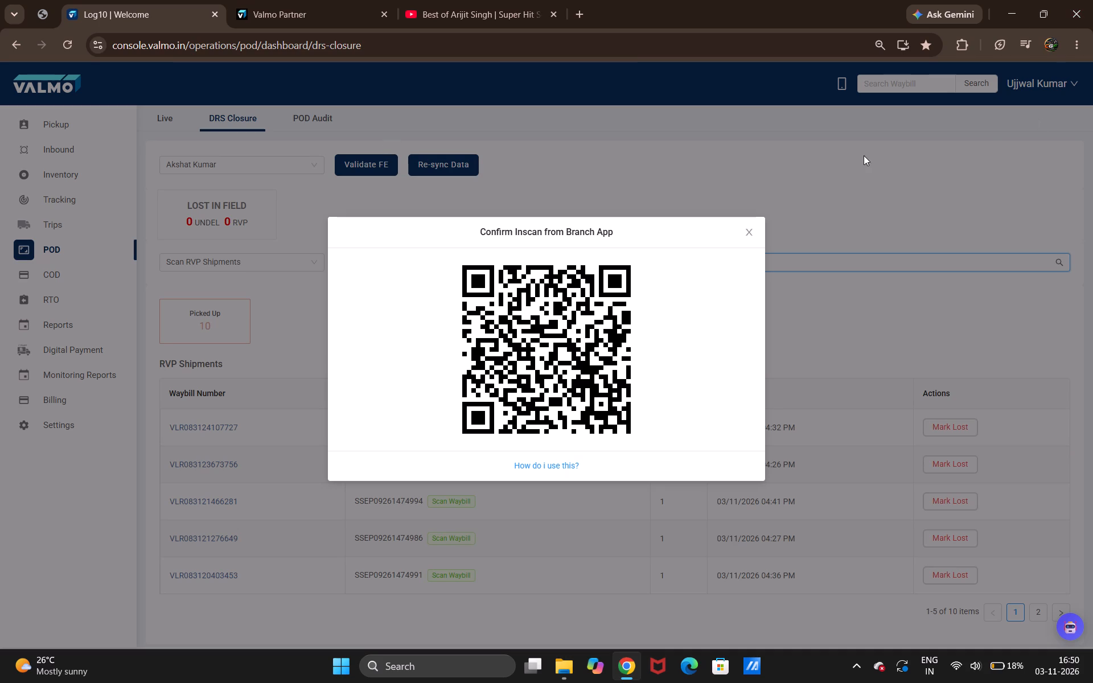
Dismiss the in-scan QR code and re-sync the selected delivery executive's data, leaving the cash collection form without an entry.
click(753, 233)
click(439, 162)
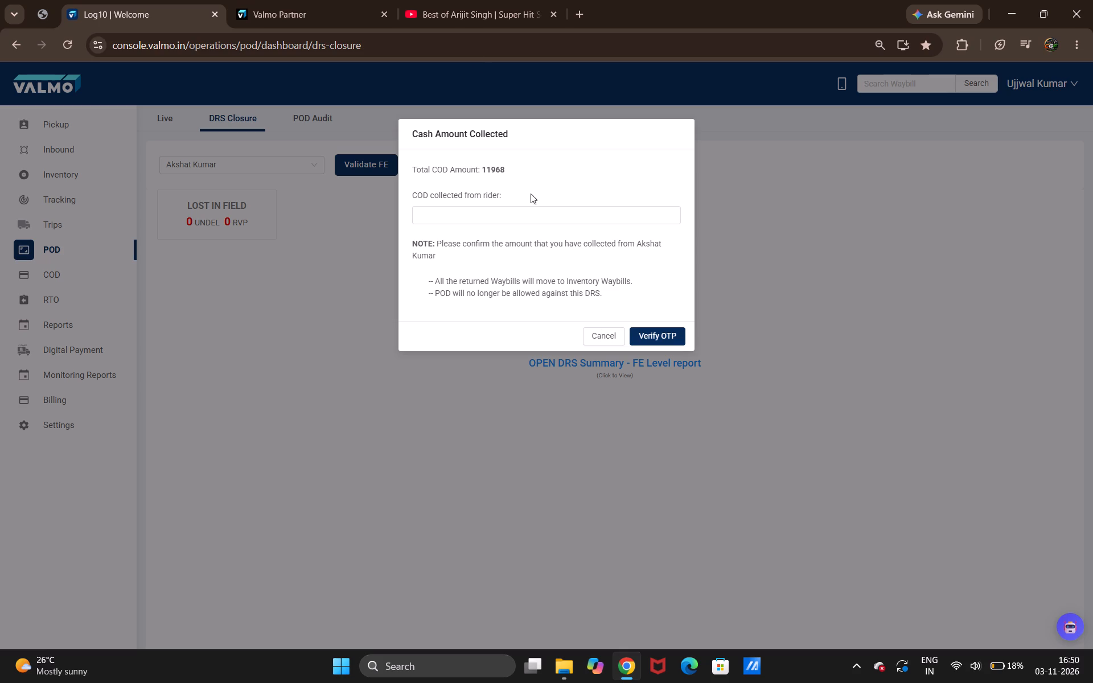
click(608, 331)
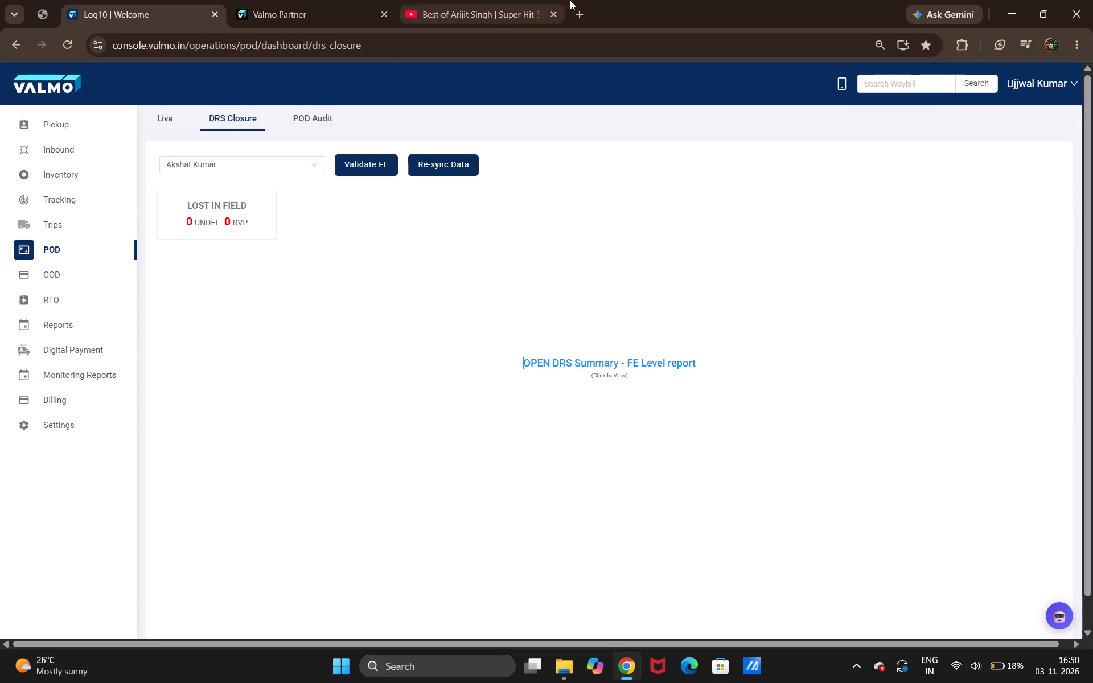
Minimize the browser window to show the desktop.
click(999, 11)
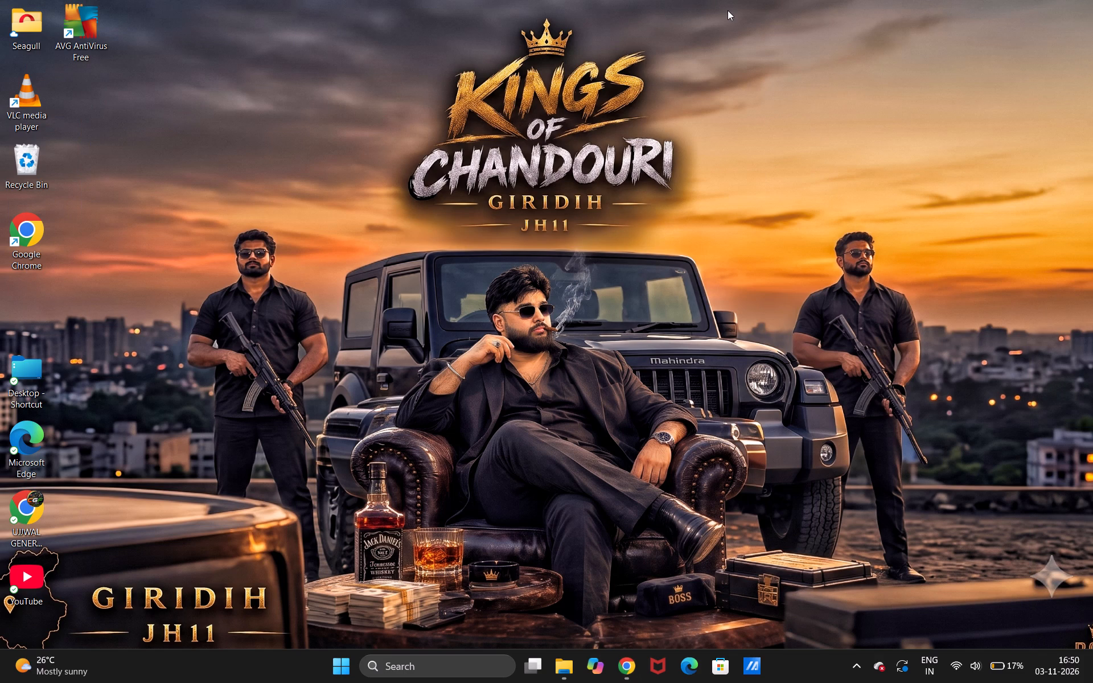
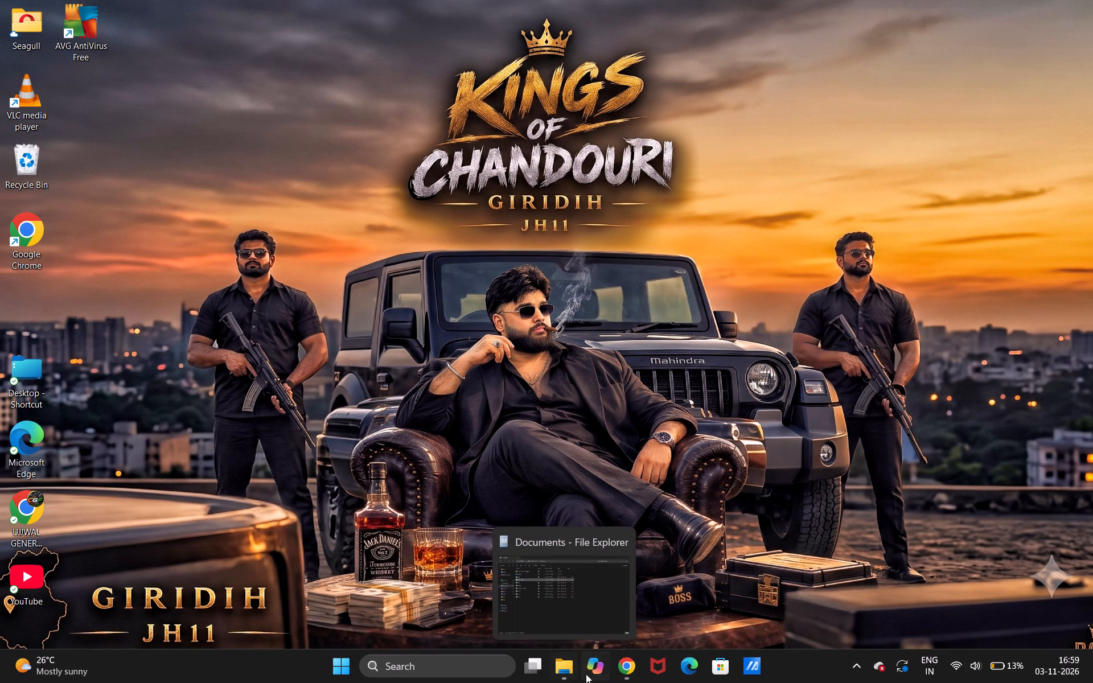
Switch back to Chrome with the Valmo console's DRS Closure page.
click(624, 673)
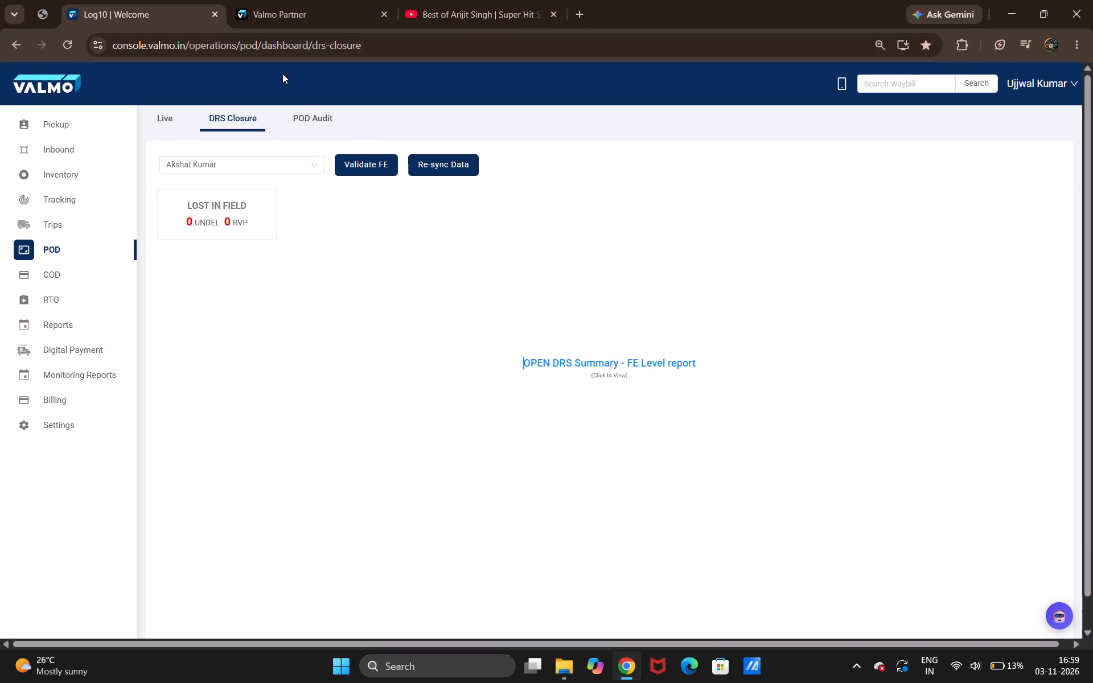
Load the LM Hub Visibility monitoring reports for pincode-wise pendency, today's performance topline, and today's FE-level performance and COD collected.
click(68, 382)
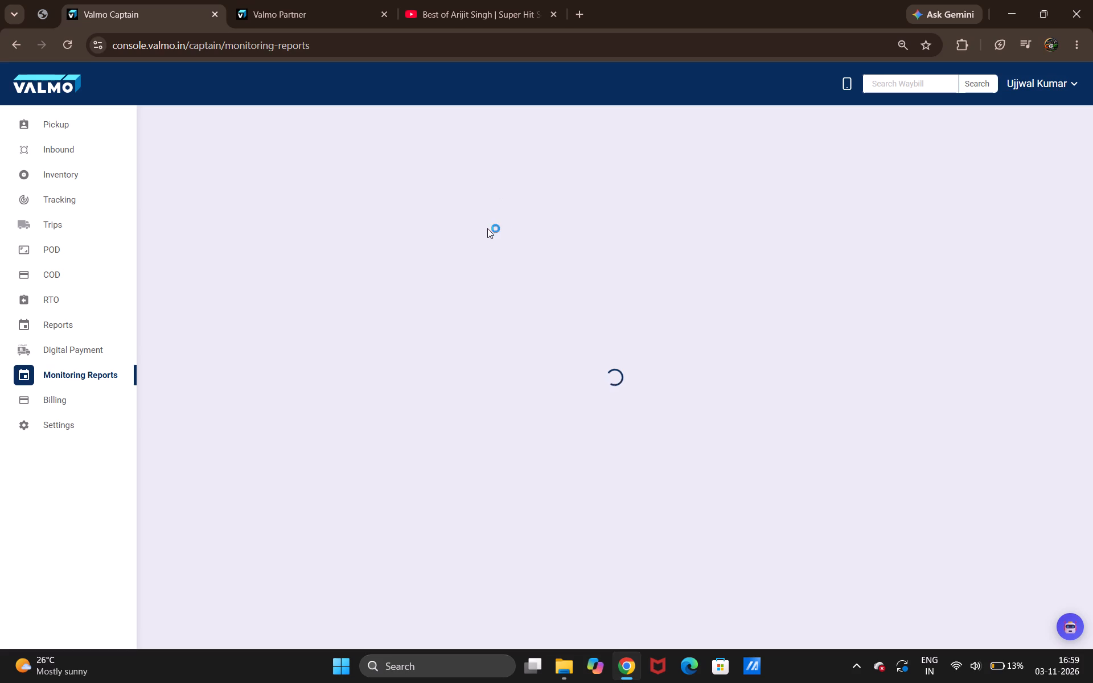
click(419, 121)
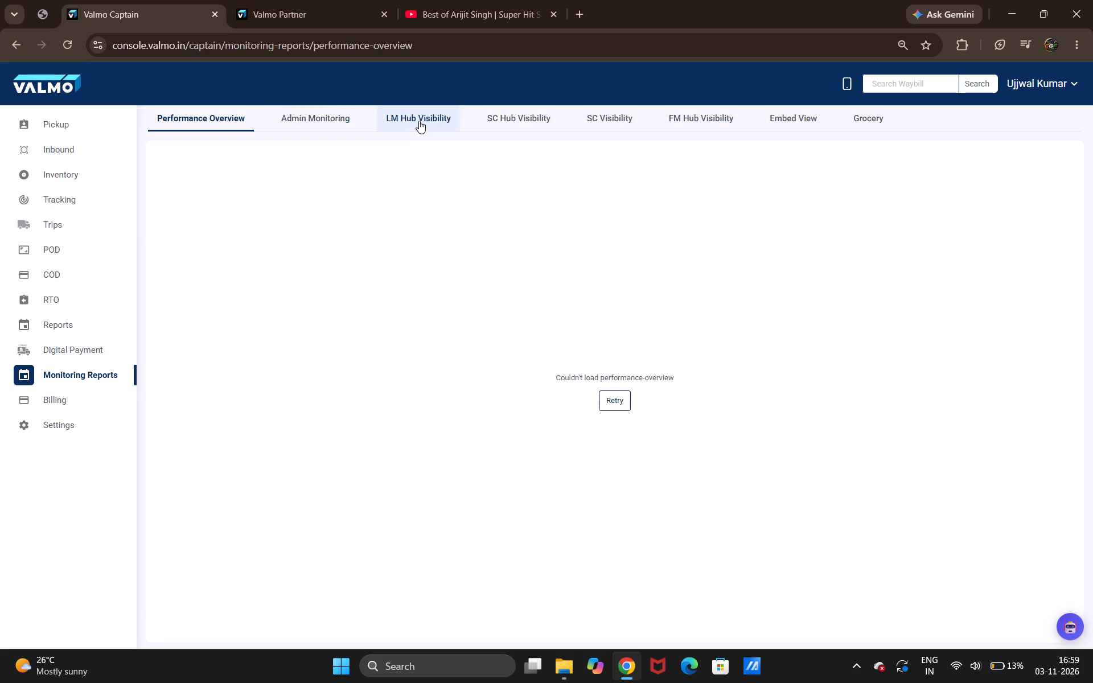
click(527, 311)
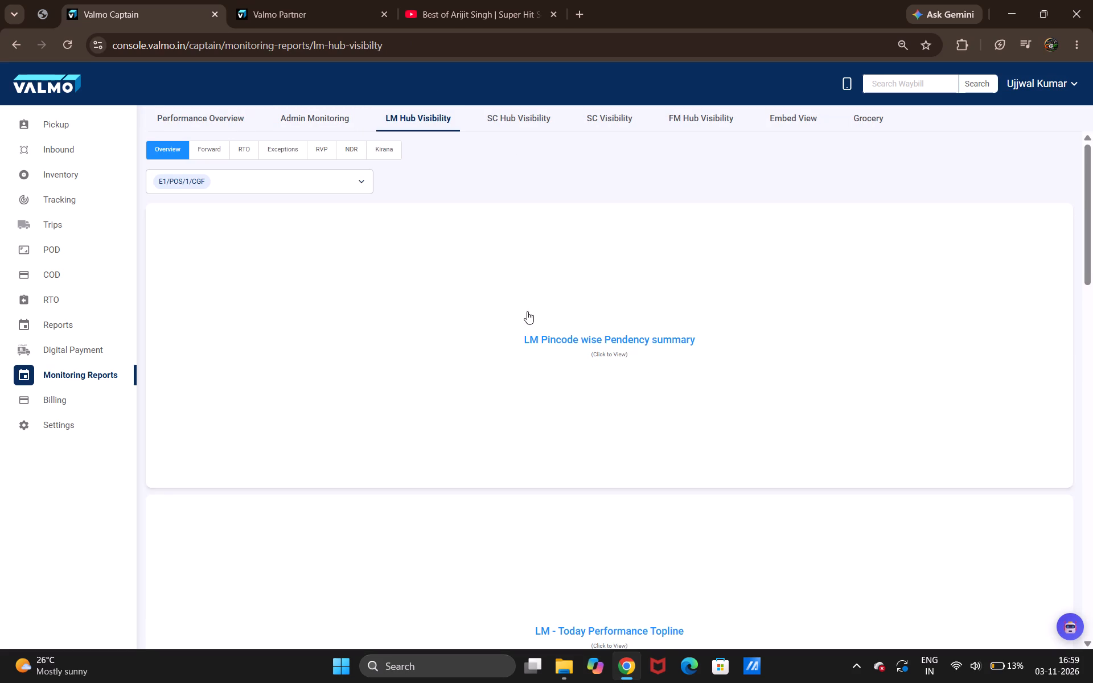
scroll(521, 322, down, 3)
click(495, 364)
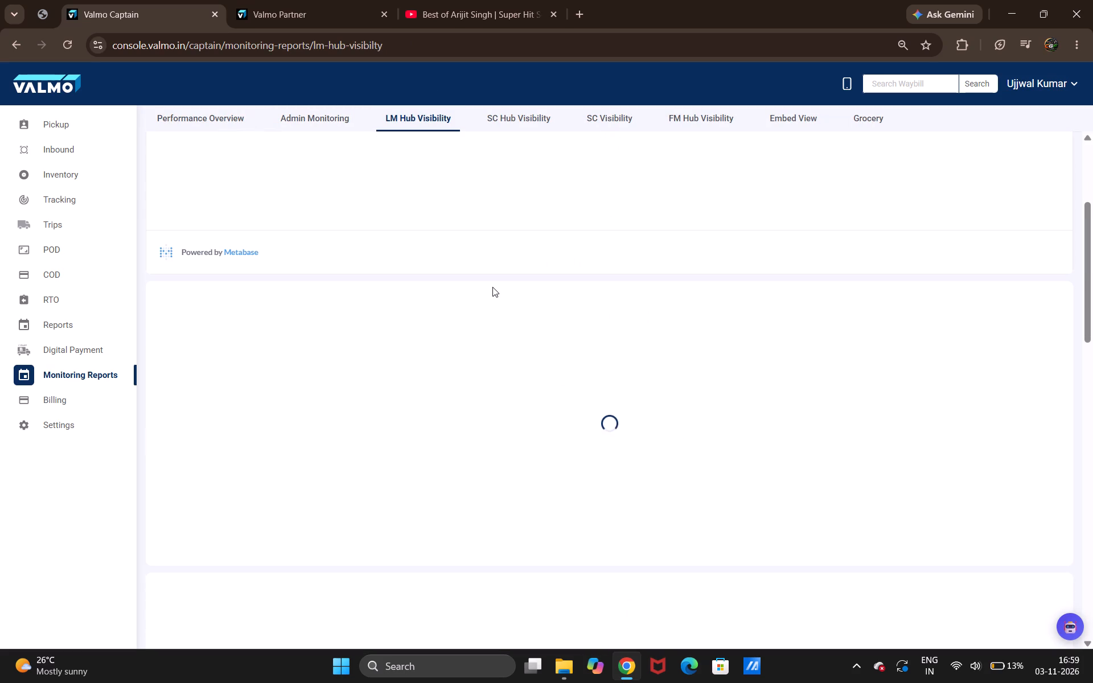
scroll(527, 332, down, 4)
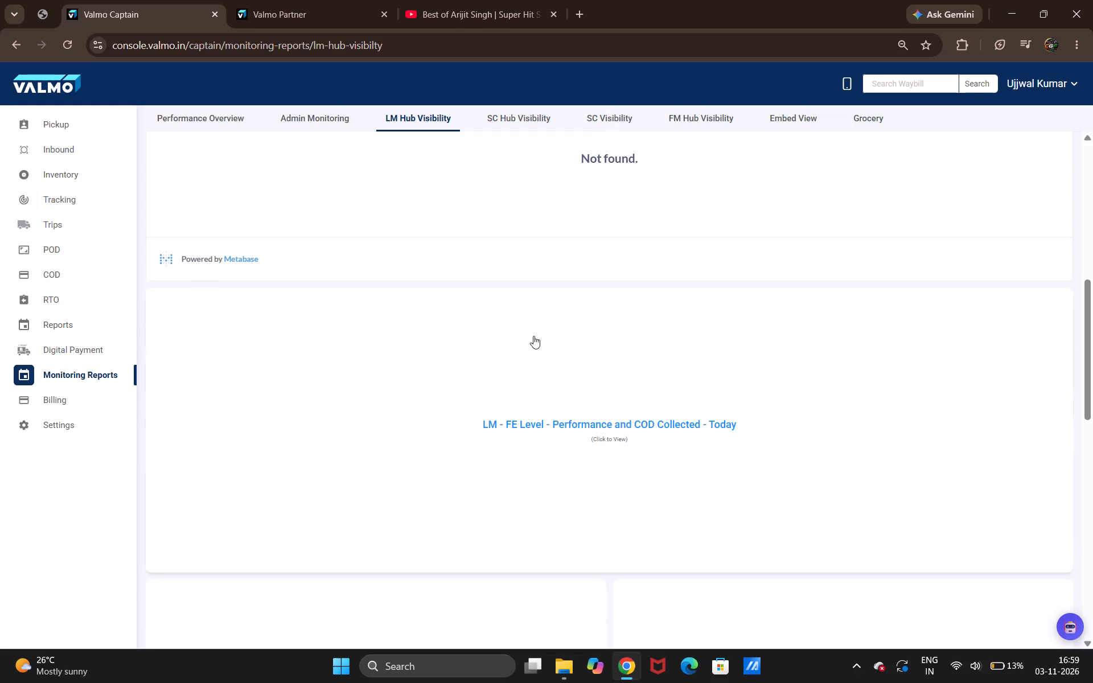
drag(537, 343, 534, 349)
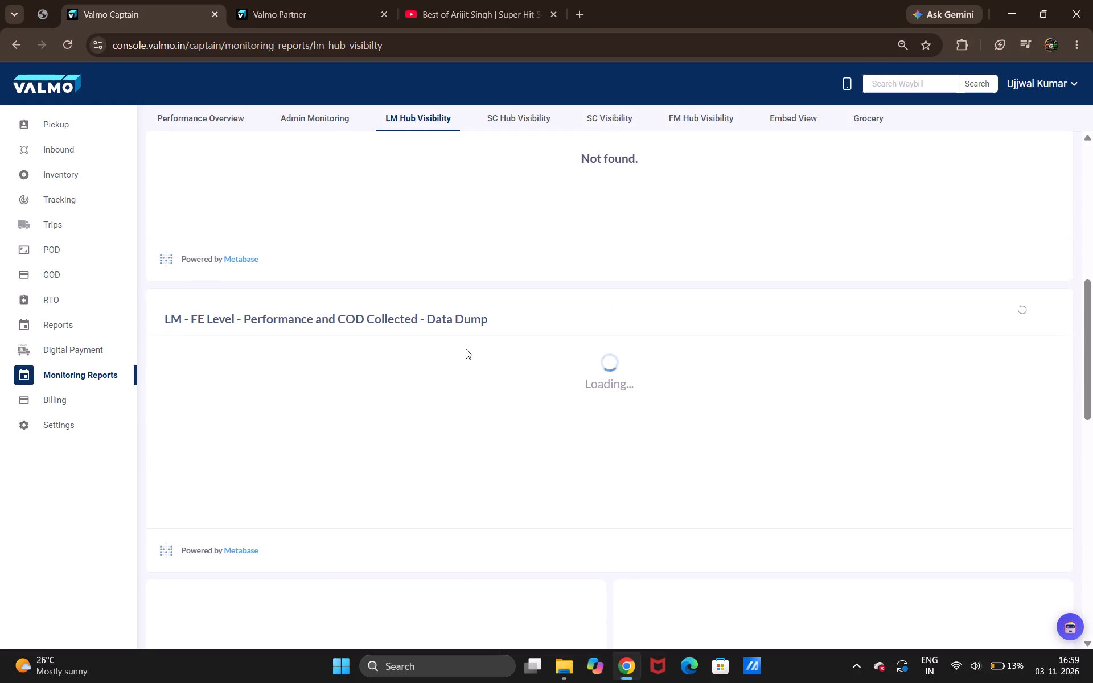
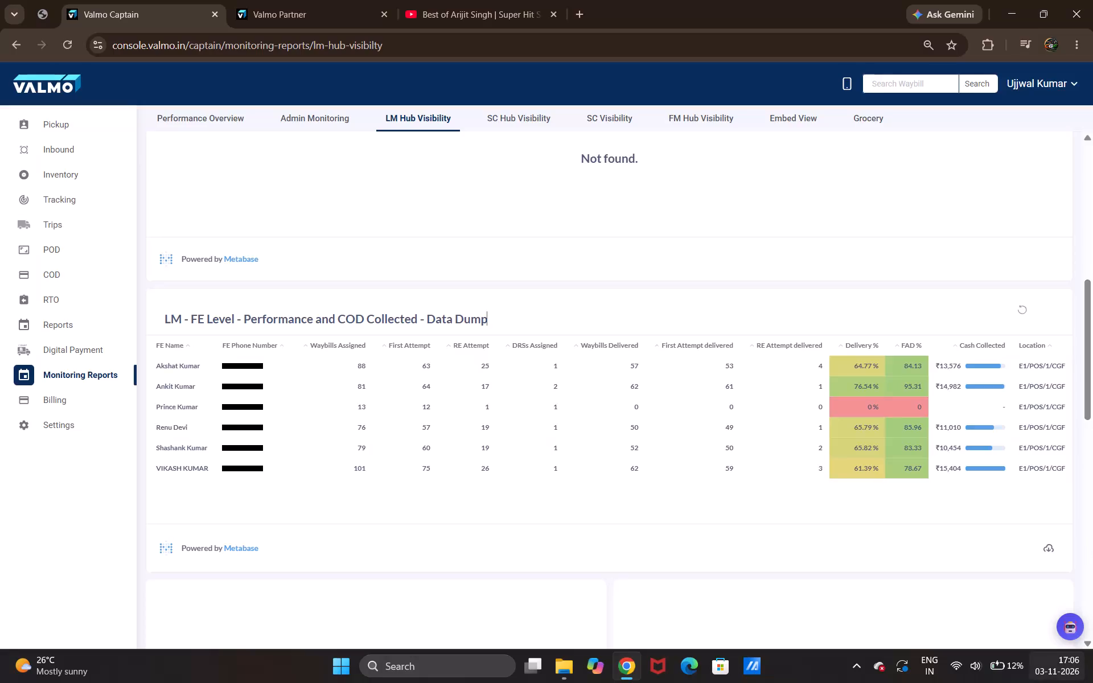
Open the POD section's DRS Closure page and select delivery executive Shashank.
scroll(1037, 682, up, 1)
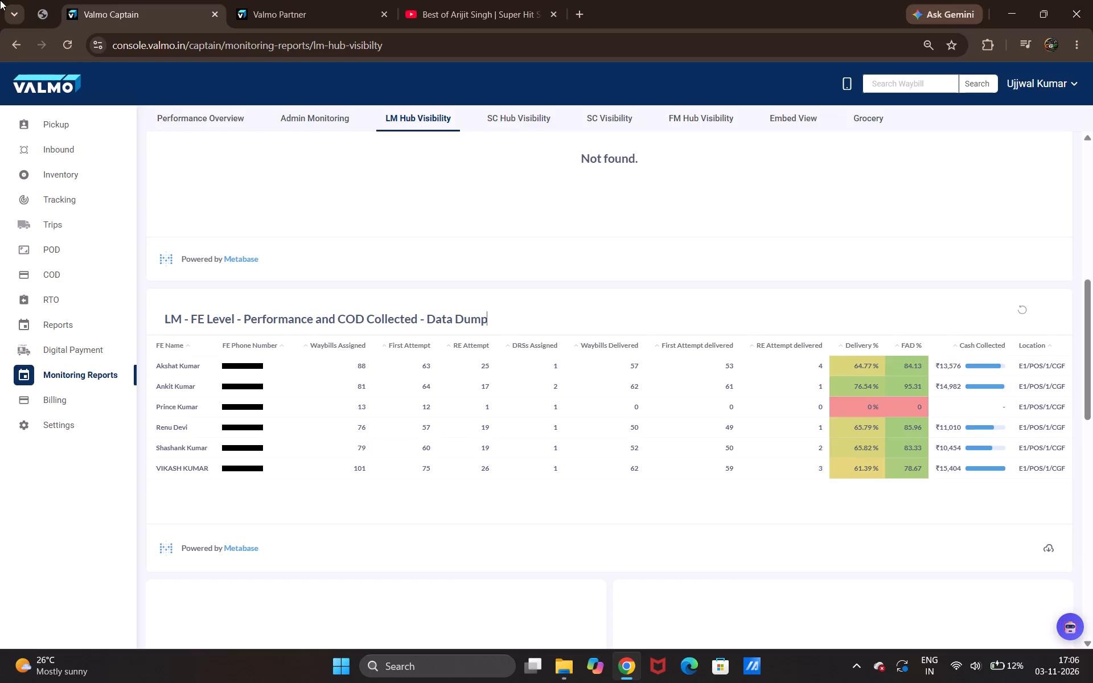
click(74, 250)
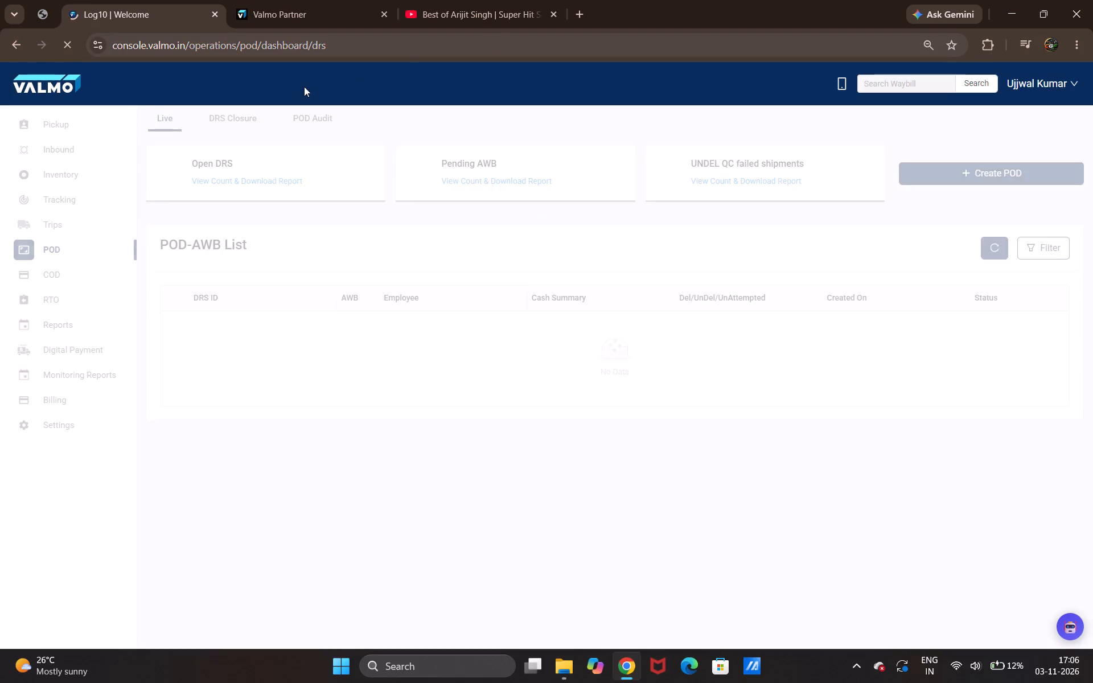
click(253, 116)
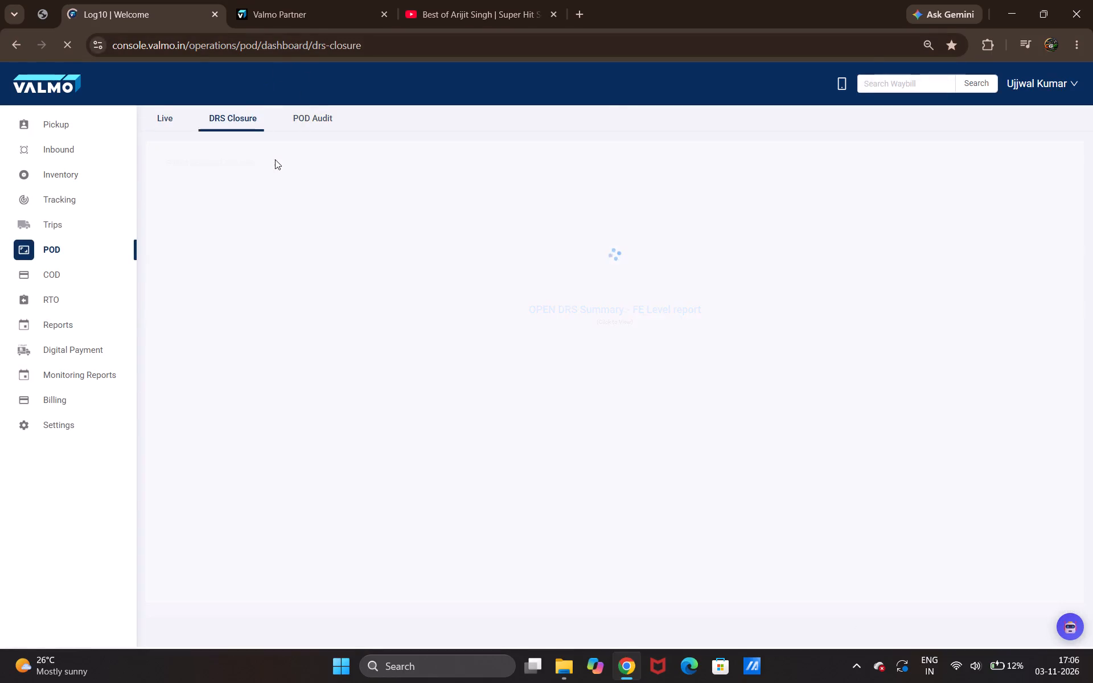
click(275, 159)
scroll(288, 196, down, 9)
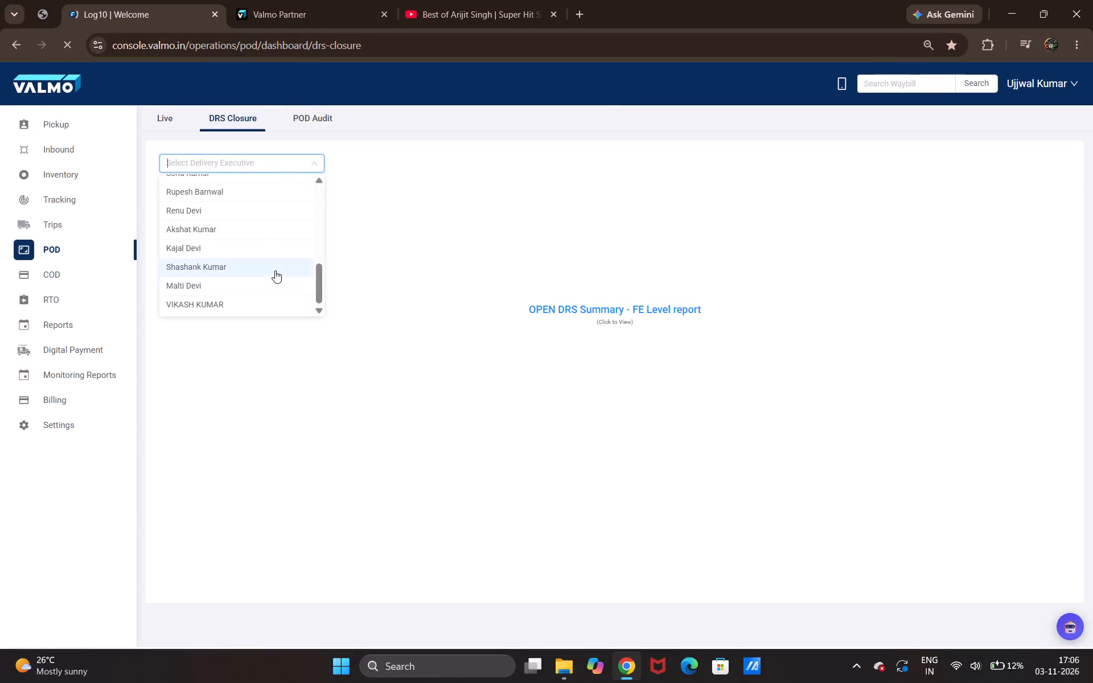
click(275, 270)
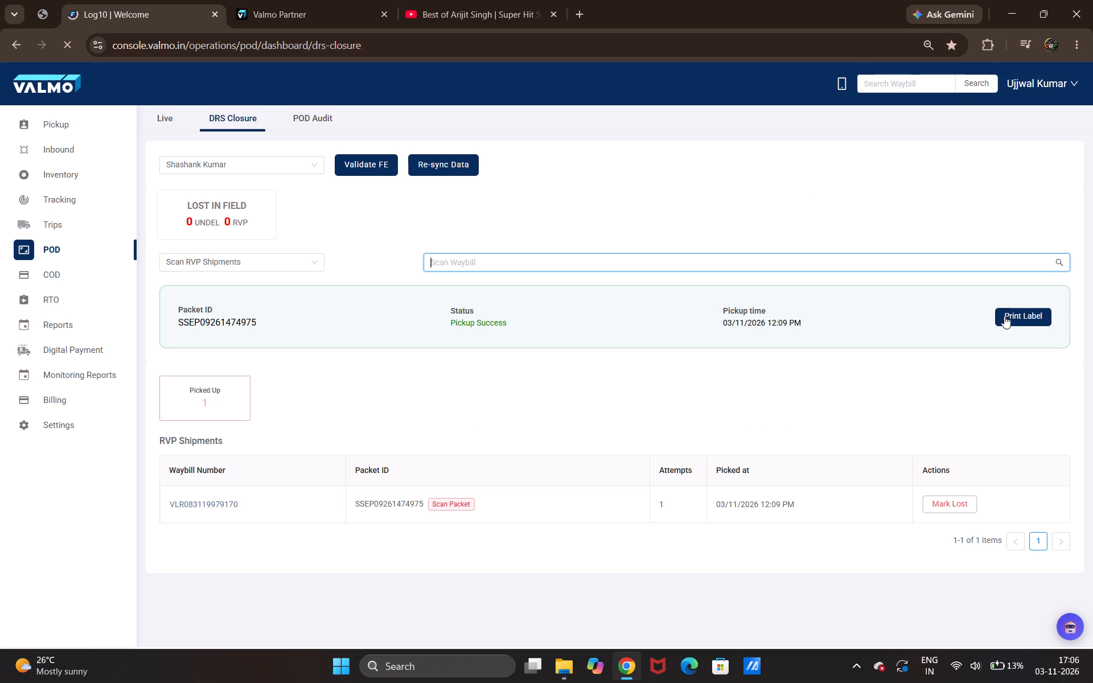
click(1016, 314)
click(676, 263)
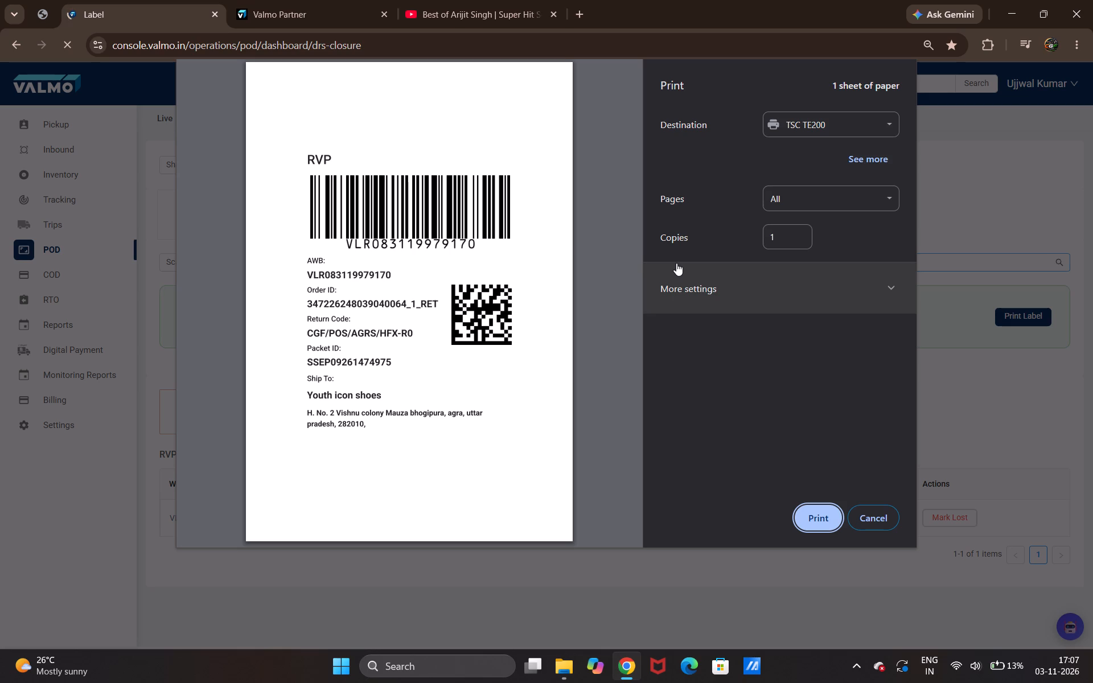
click(810, 515)
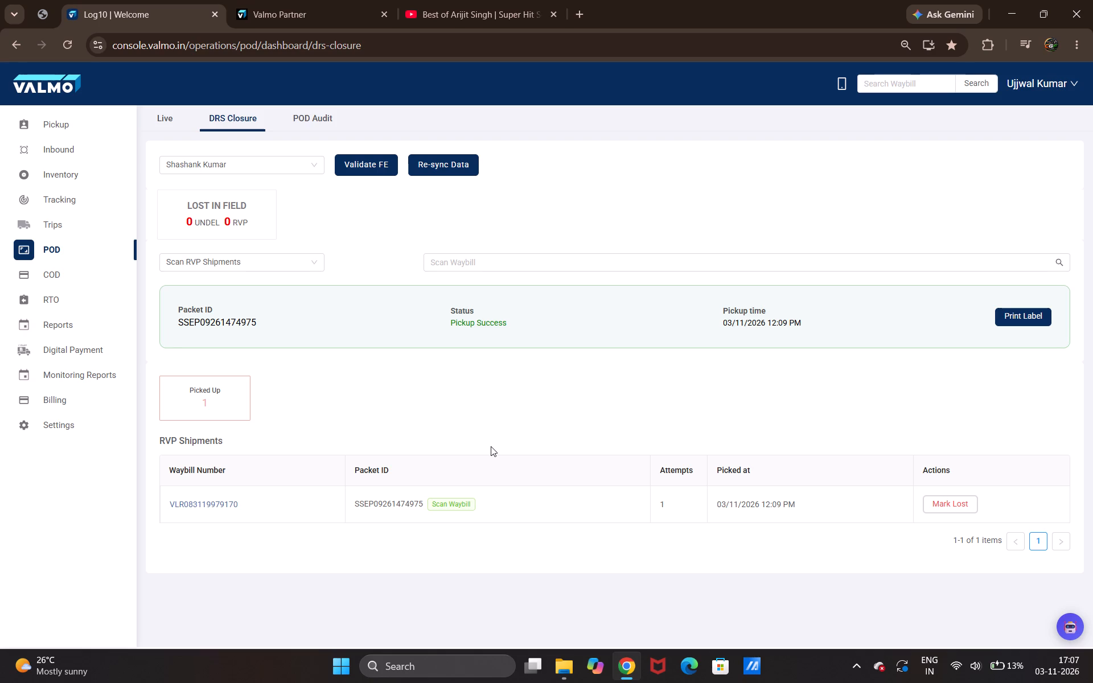
click(948, 264)
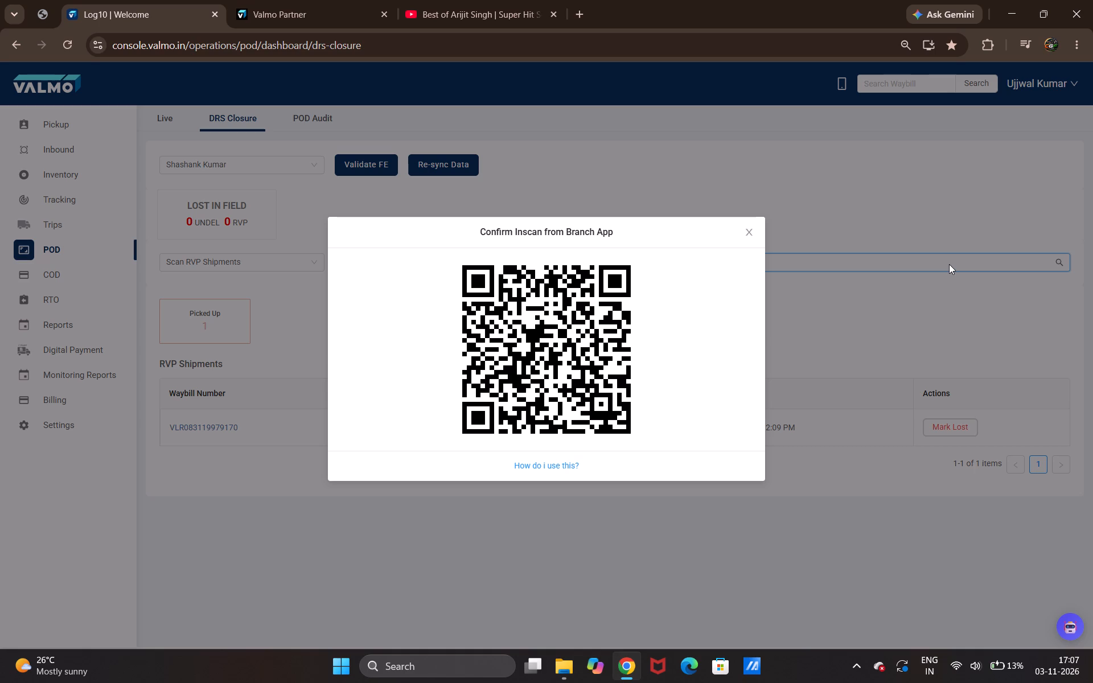
click(746, 227)
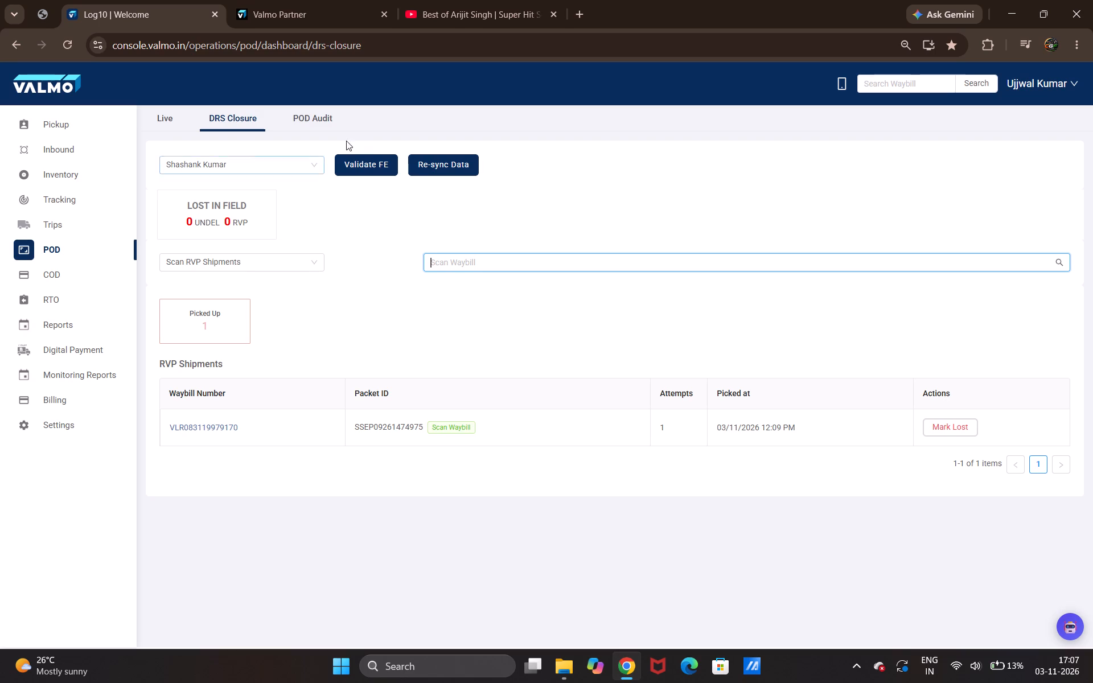
Re-sync Shashank's DRS data and dismiss the cash collection dialog without entering an amount.
click(420, 167)
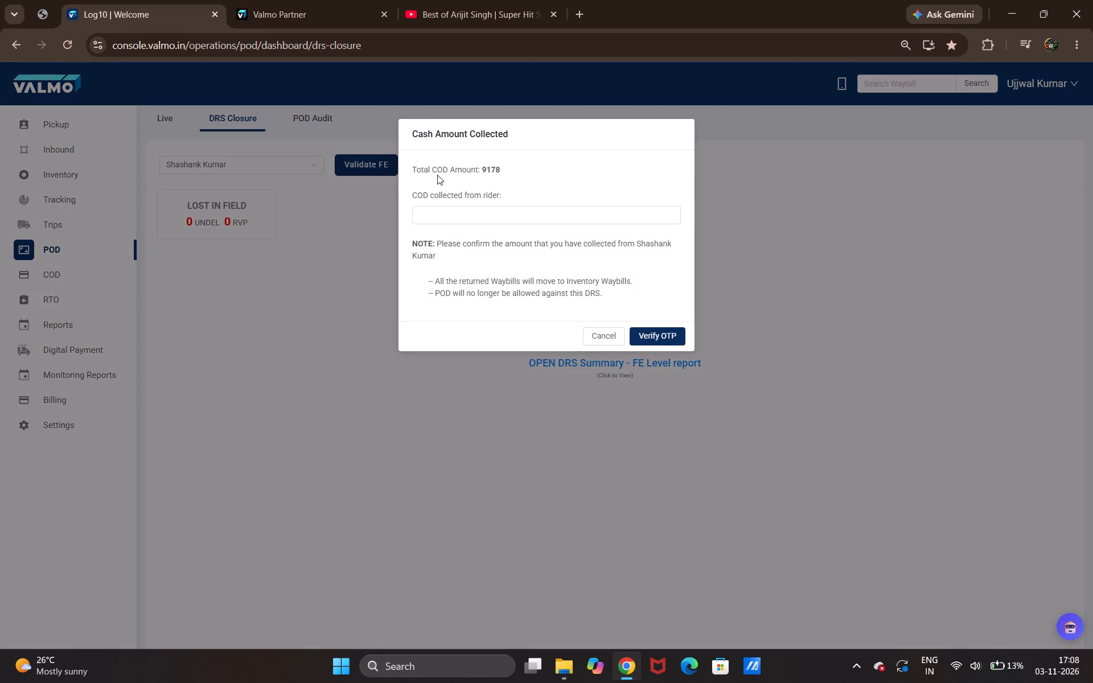
click(348, 242)
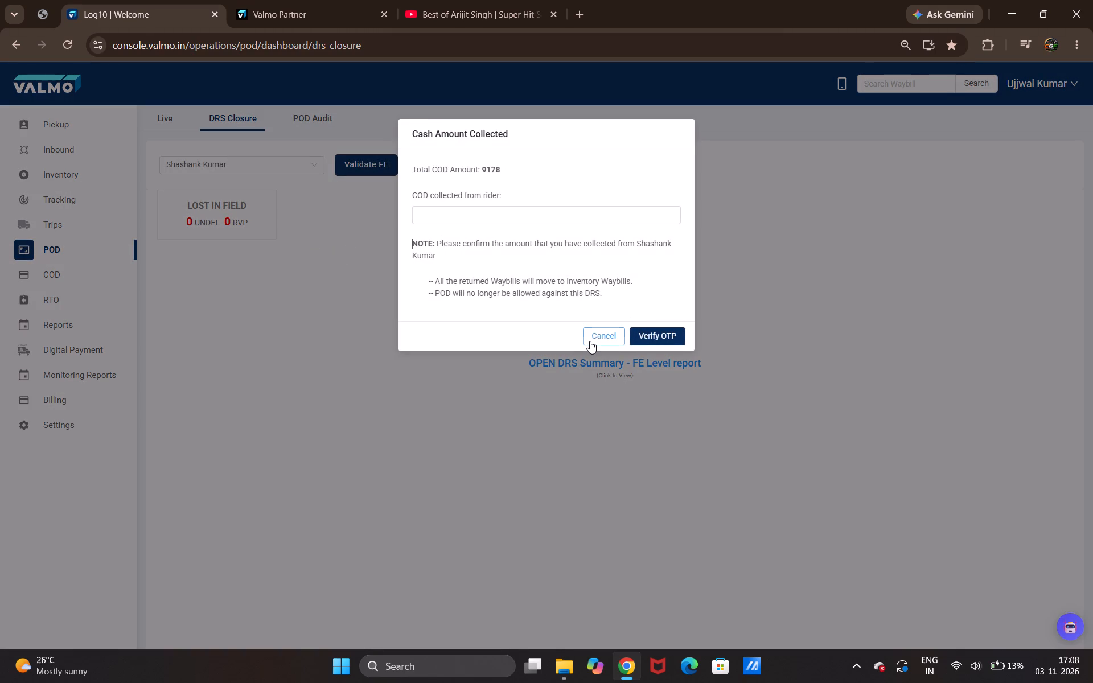
click(590, 341)
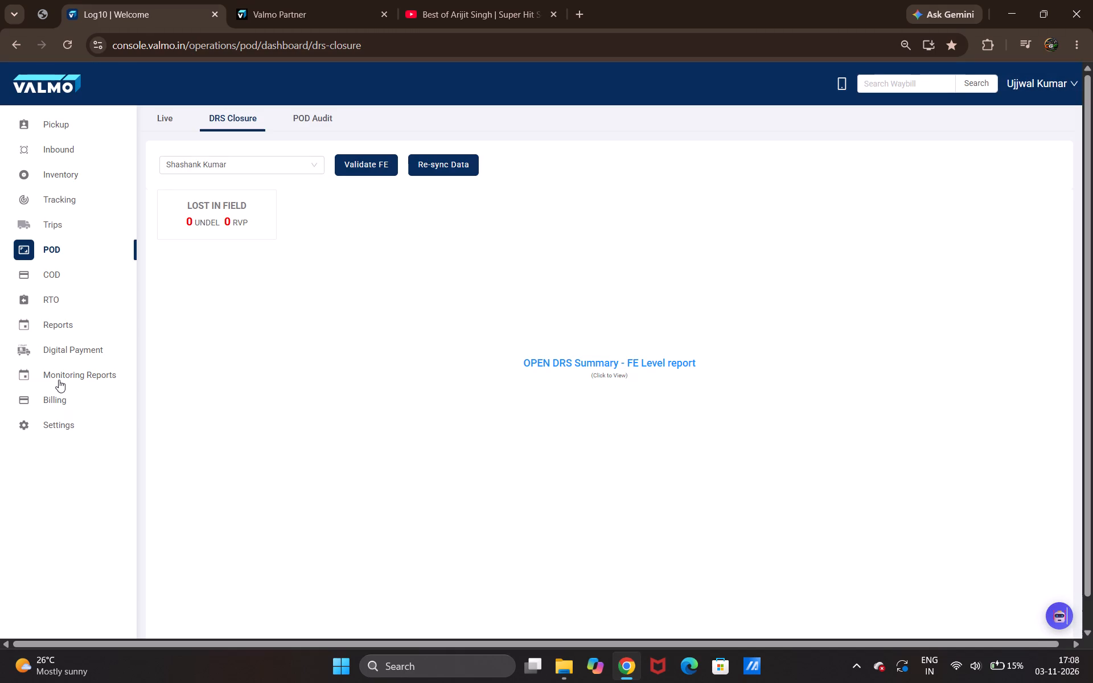
Load today's FE-level performance and COD collected report from the LM Hub Visibility monitoring reports.
click(59, 375)
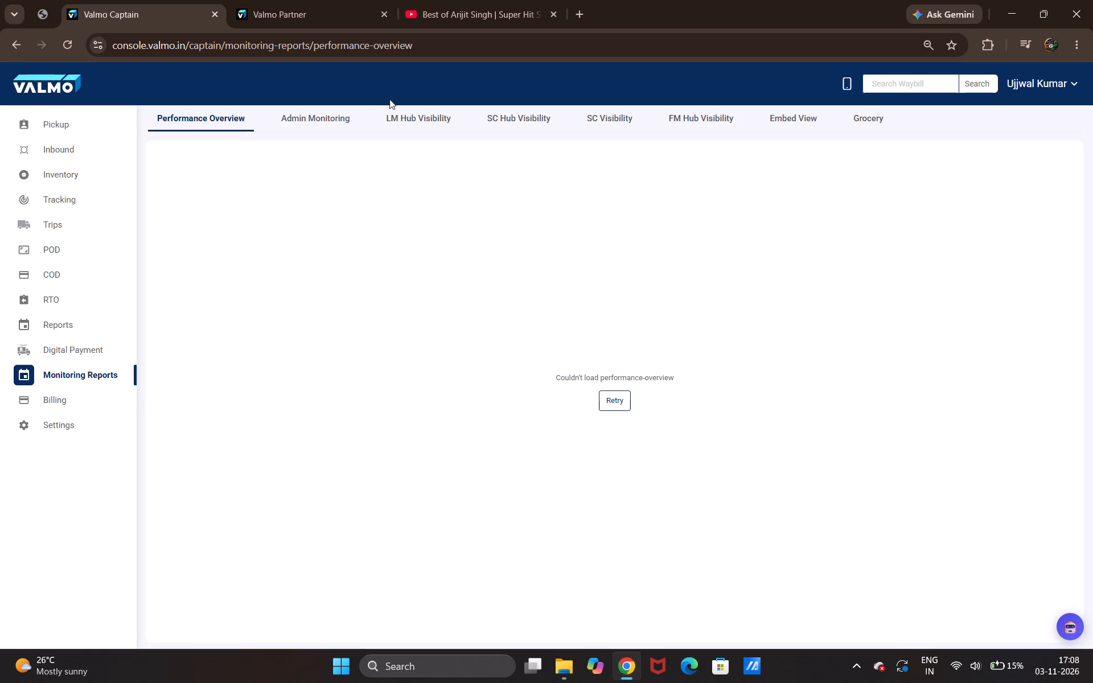
click(387, 115)
scroll(280, 278, down, 5)
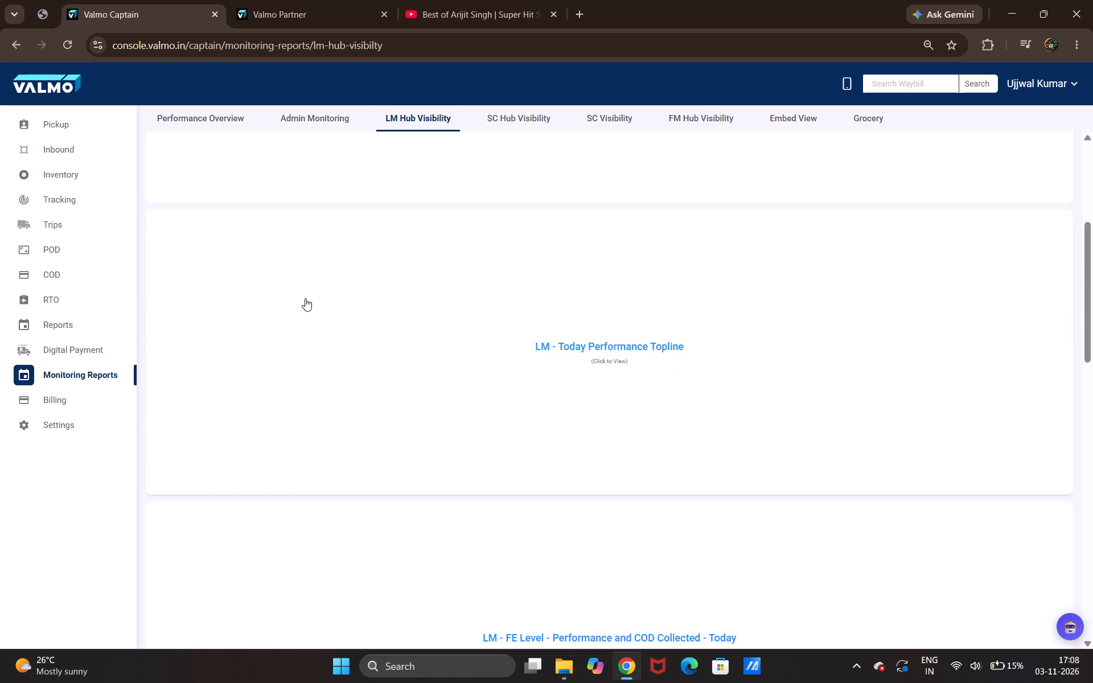
scroll(305, 298, down, 2)
click(276, 352)
scroll(269, 343, down, 2)
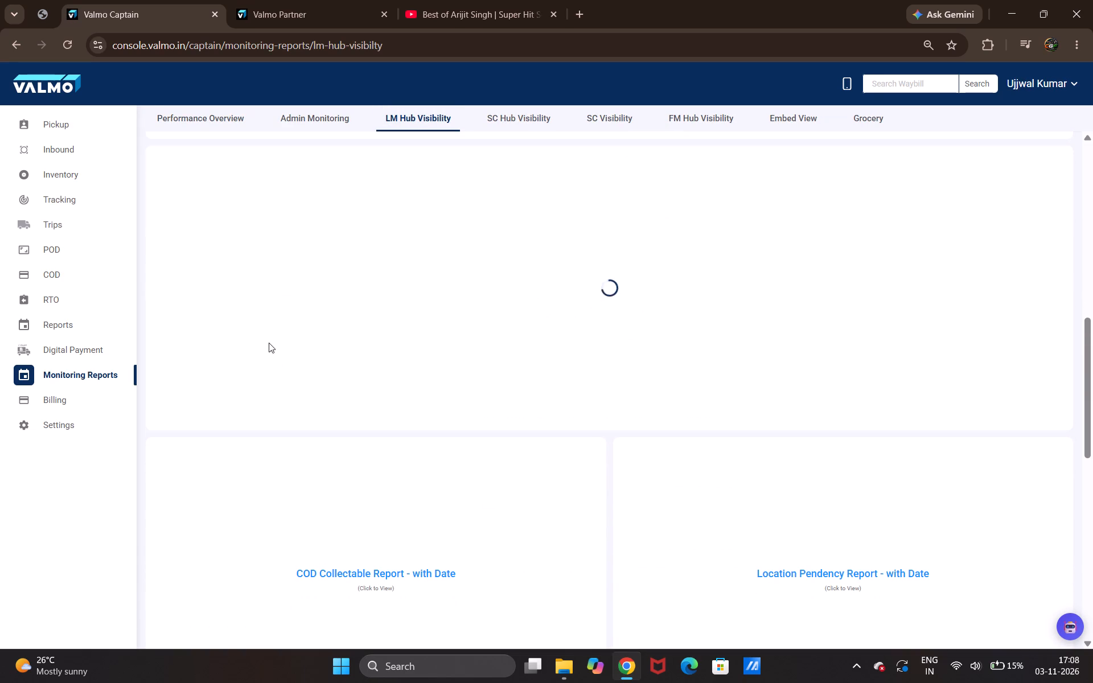